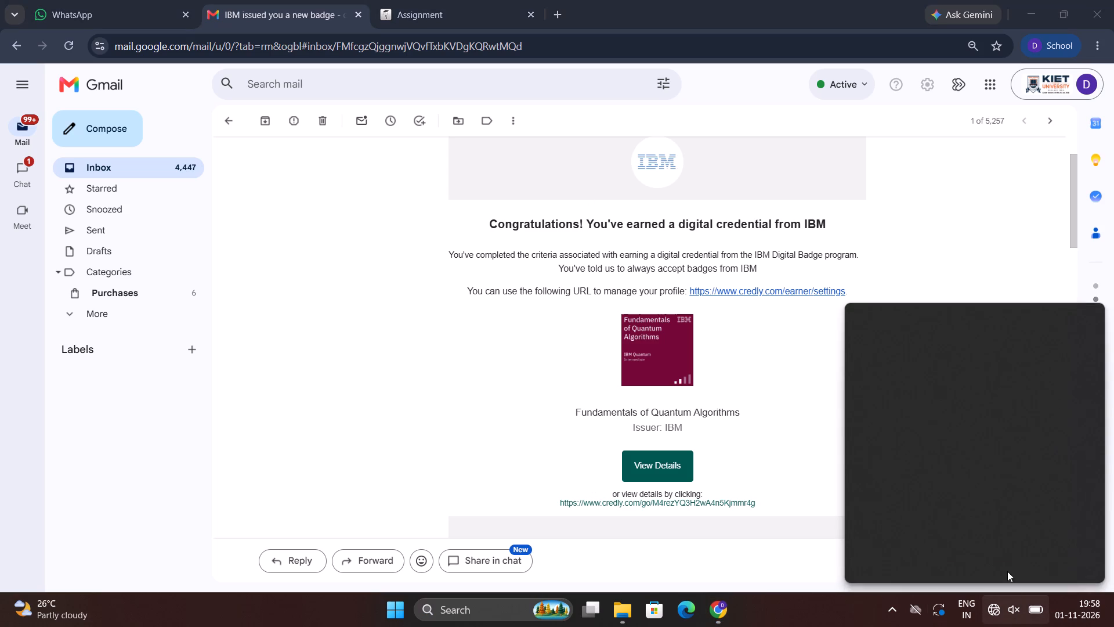
pyautogui.click(914, 344)
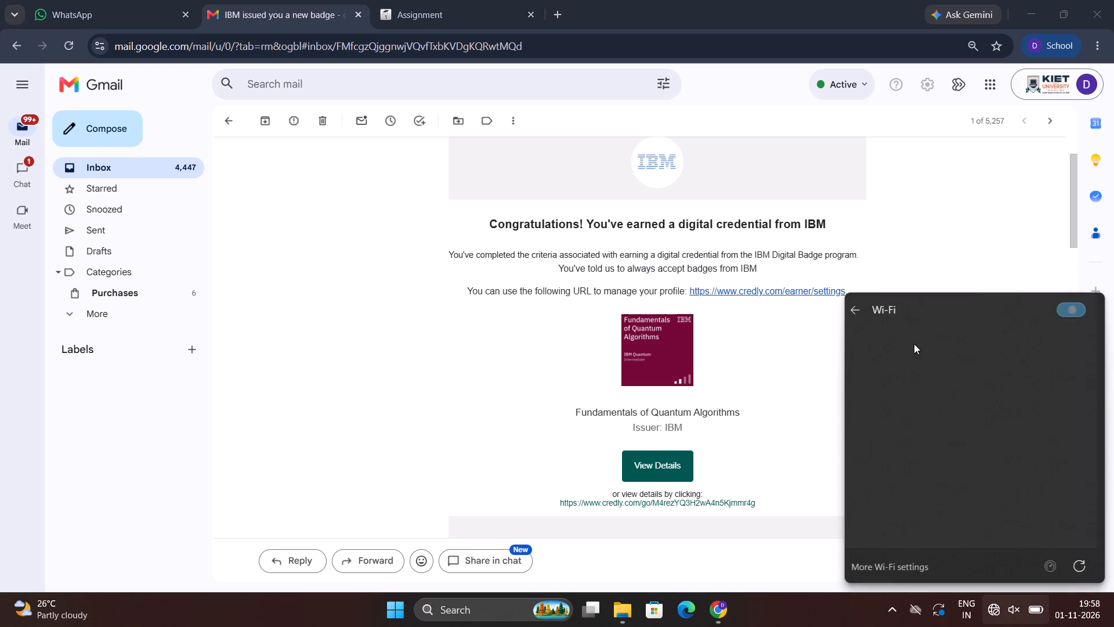
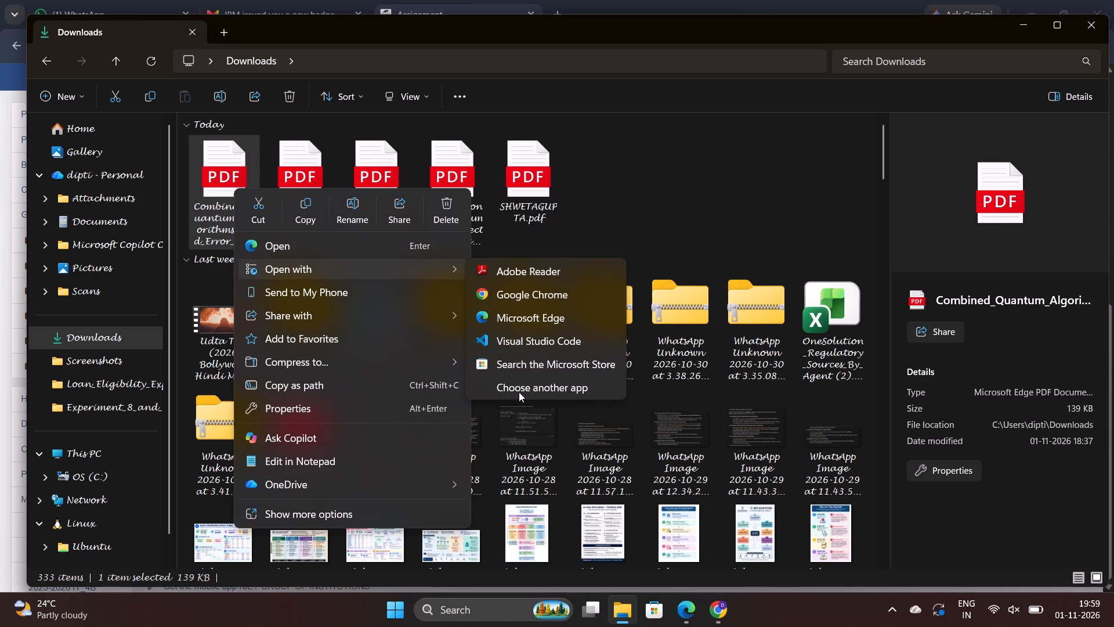
# Bring up the full choice of apps for opening the Combined Quantum Algorithms PDF in the Downloads folder.
pyautogui.click(520, 394)
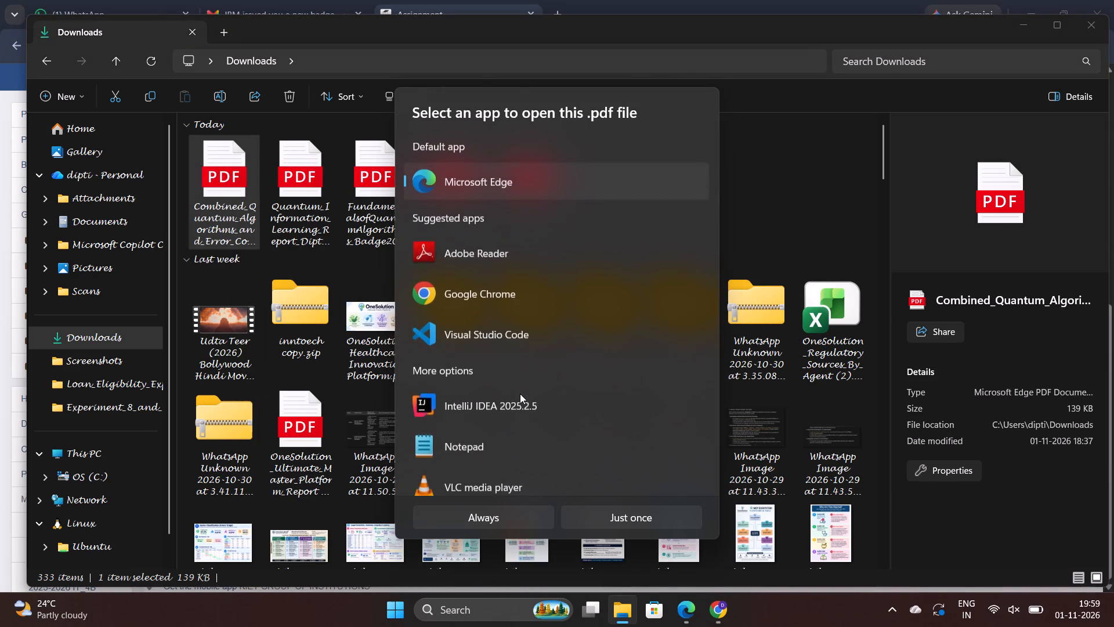
# Open the Combined Quantum Algorithms PDF in Word as an editable document and maximize its window.
pyautogui.scroll(-2, 520, 394)
pyautogui.doubleClick(520, 394)
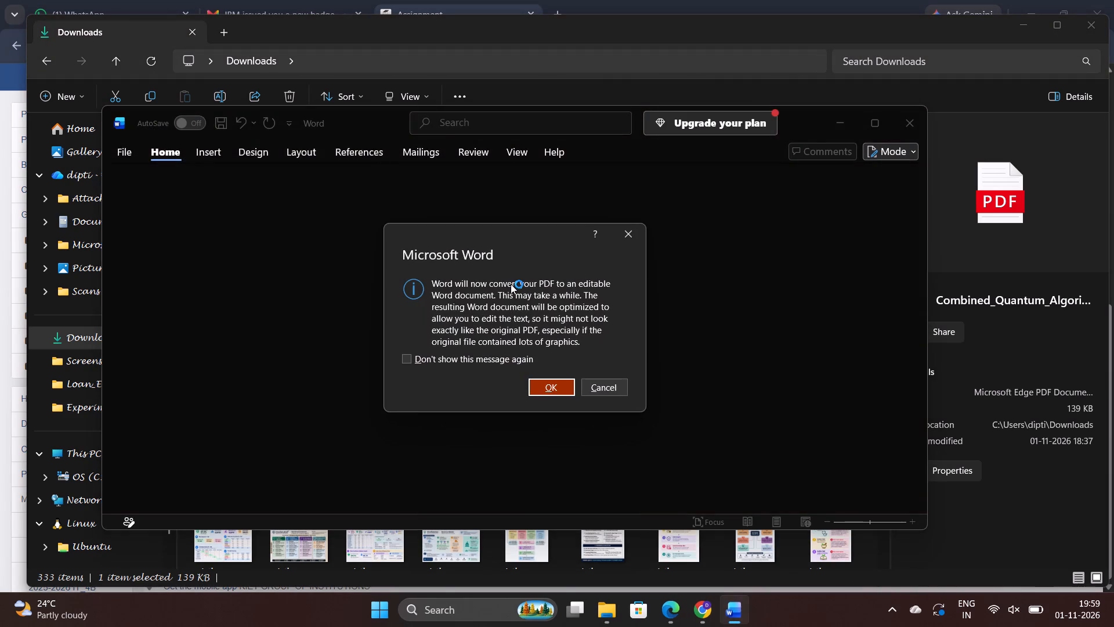
pyautogui.click(557, 390)
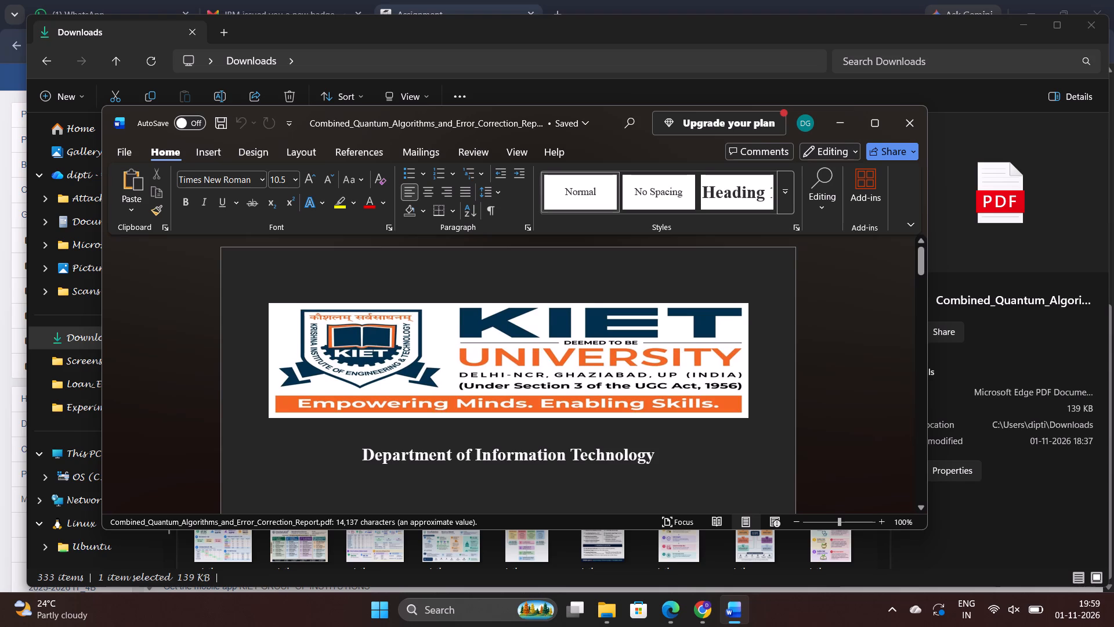
pyautogui.click(879, 119)
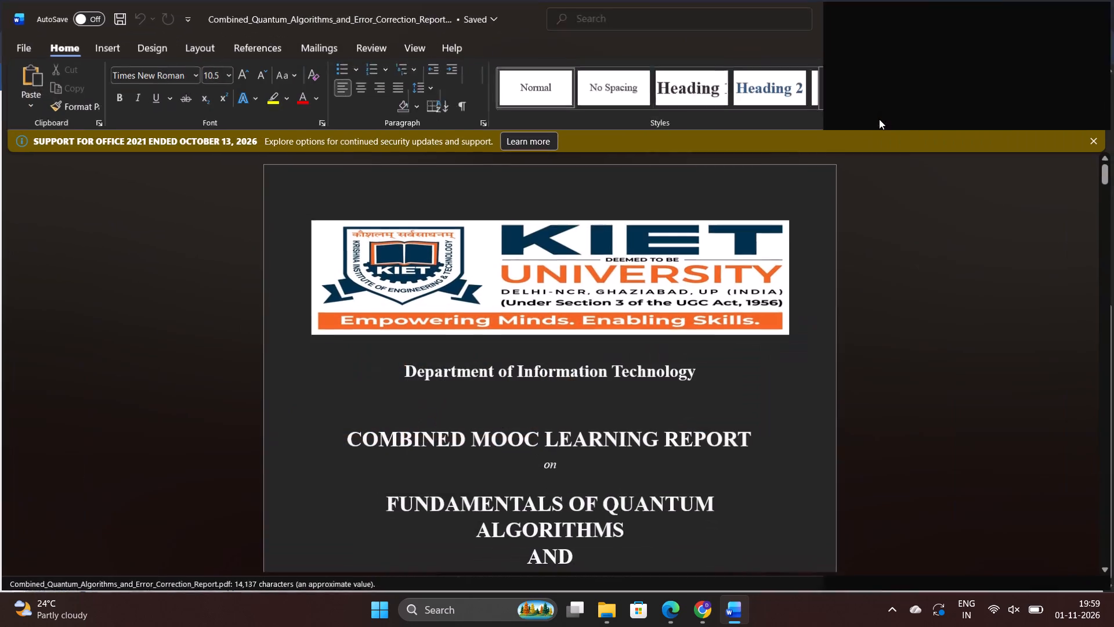
# Insert blank lines after the Report structure paragraph so the COURSE 1 heading starts on page 3.
pyautogui.scroll(-7, 735, 341)
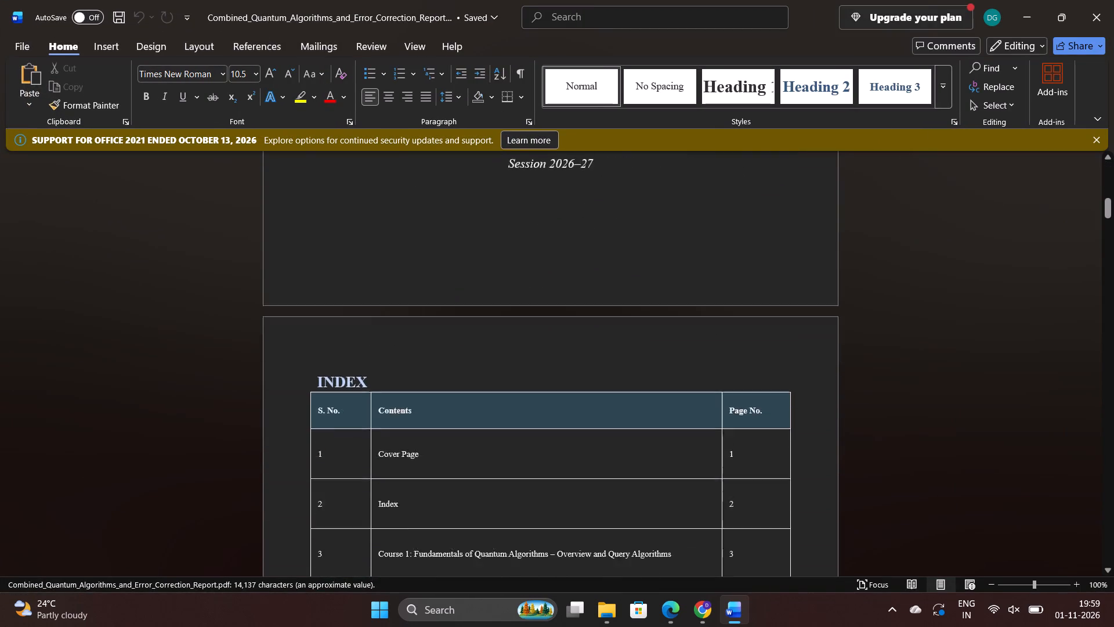
pyautogui.scroll(-3, 735, 341)
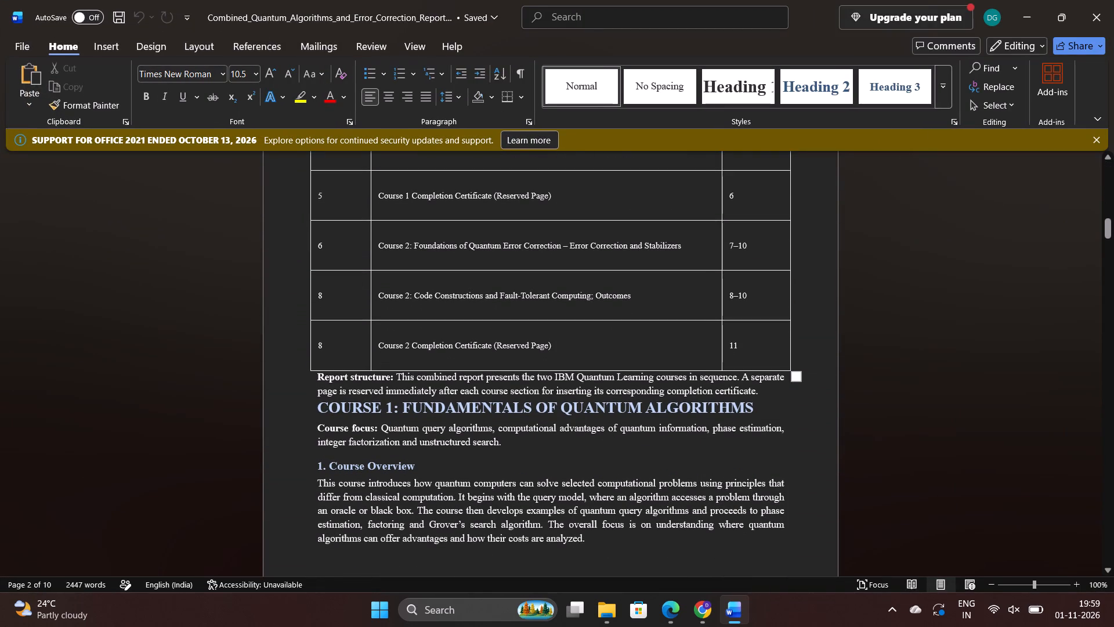
pyautogui.click(757, 391)
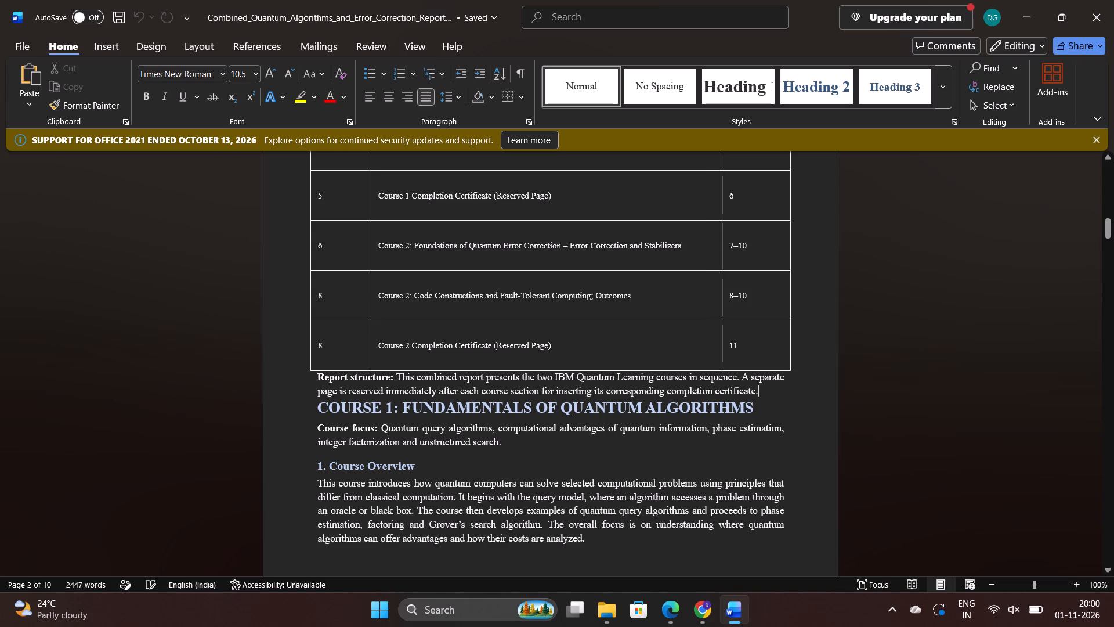
pyautogui.press('Return')
pyautogui.press('Return')
pyautogui.press('Return')
pyautogui.press('Return')
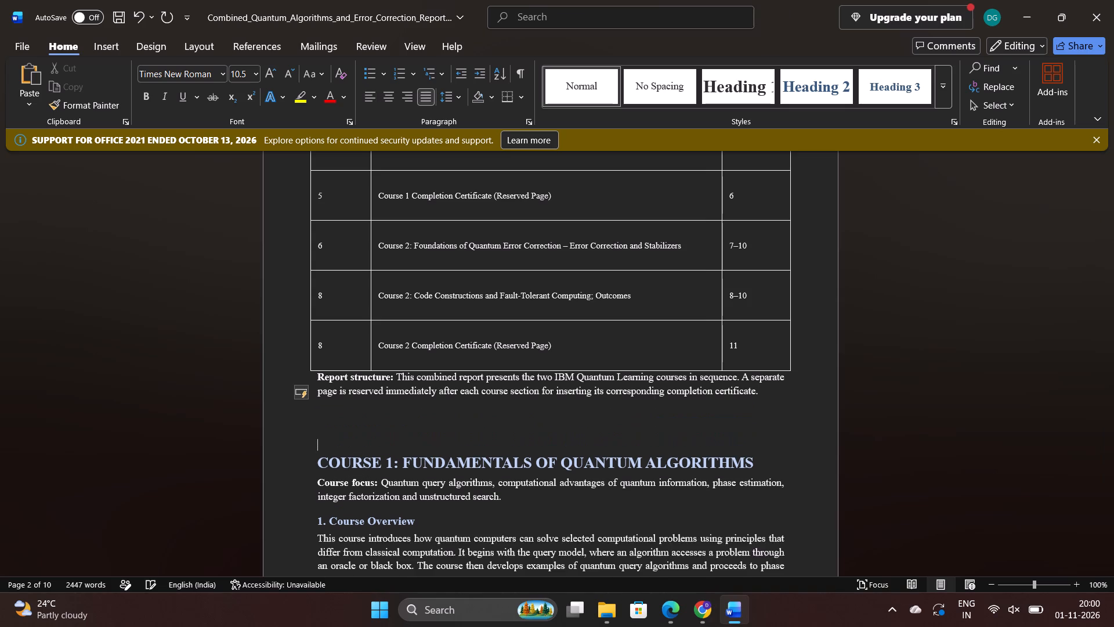
pyautogui.press('Return')
pyautogui.press('Return')
pyautogui.press('Return')
pyautogui.press('Return')
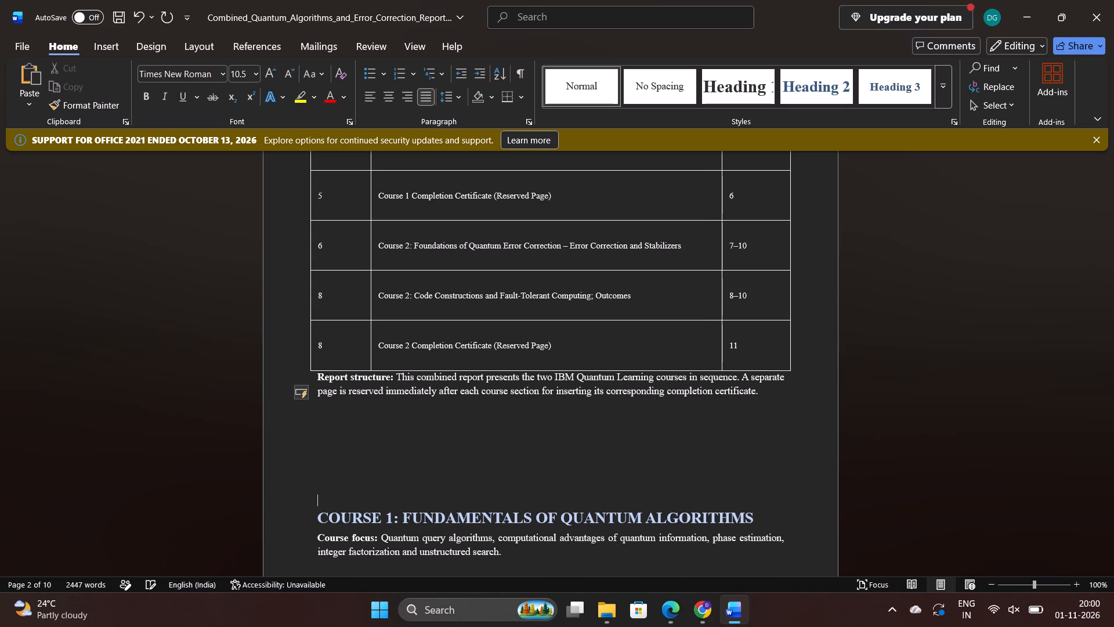
pyautogui.scroll(-2, 775, 385)
pyautogui.press('Return')
pyautogui.press('Return')
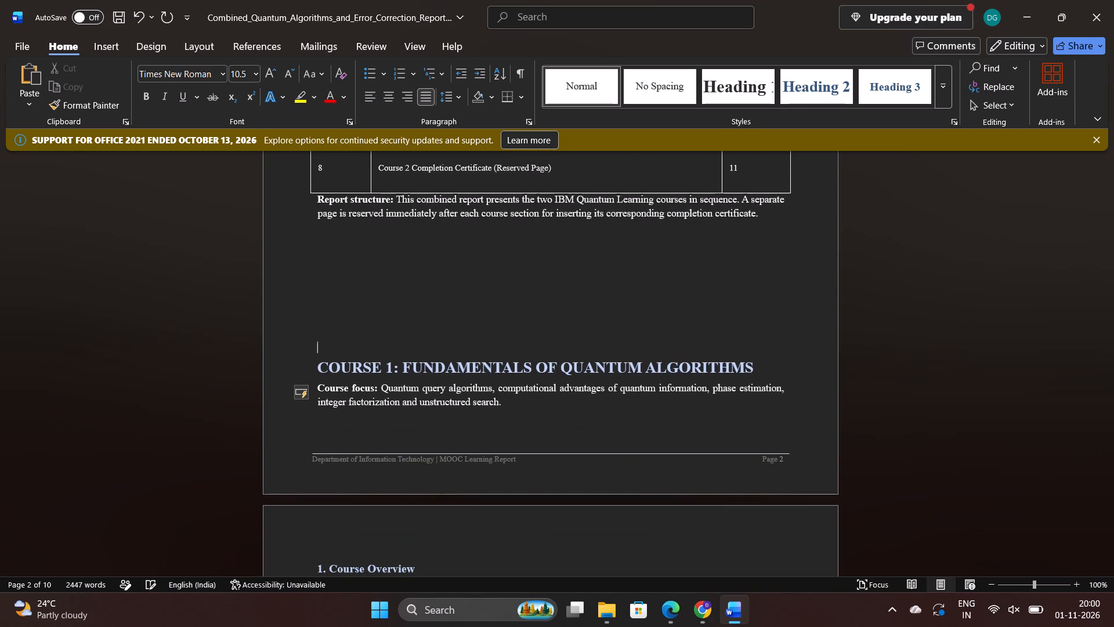
pyautogui.press('Return')
pyautogui.scroll(-1, 775, 385)
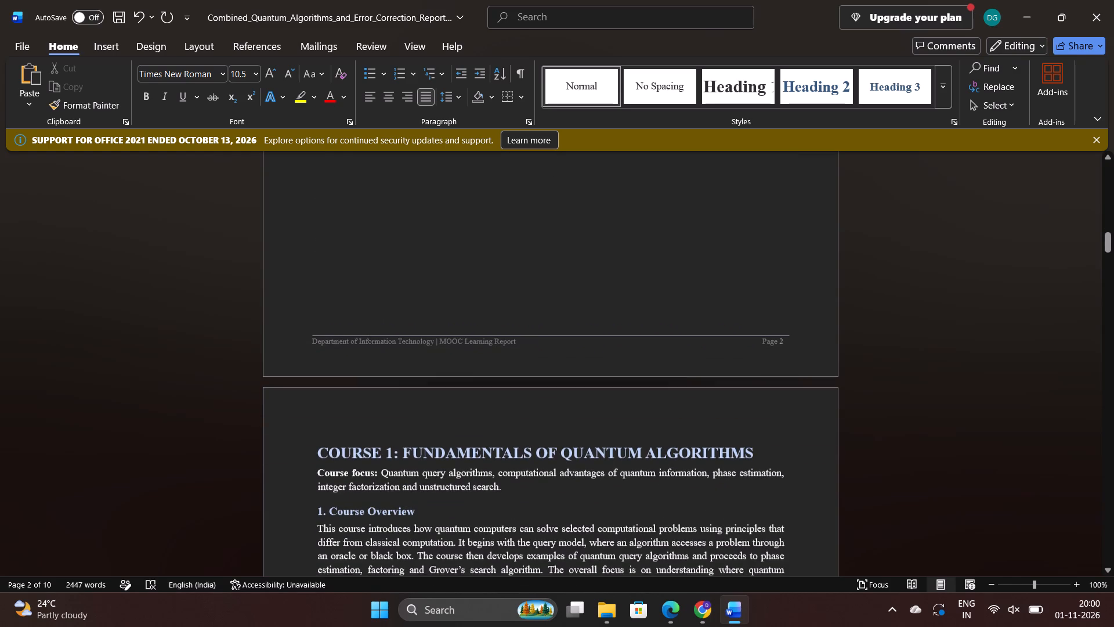
pyautogui.click(775, 344)
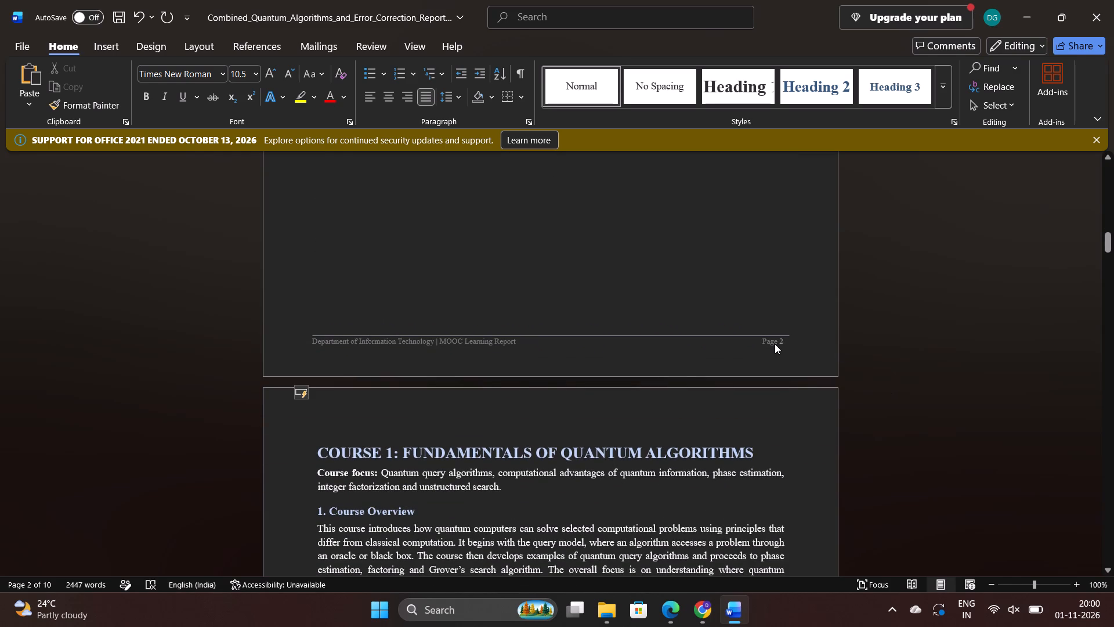
# Delete the Report structure paragraph below the index table.
pyautogui.scroll(3, 775, 344)
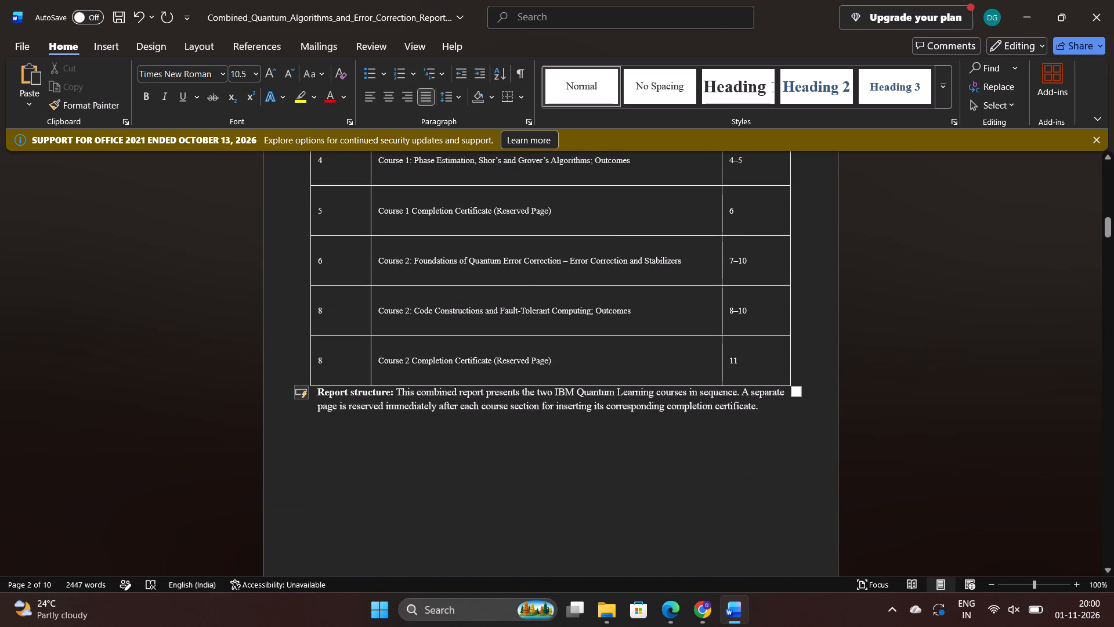
pyautogui.moveTo(765, 403); pyautogui.dragTo(258, 391)
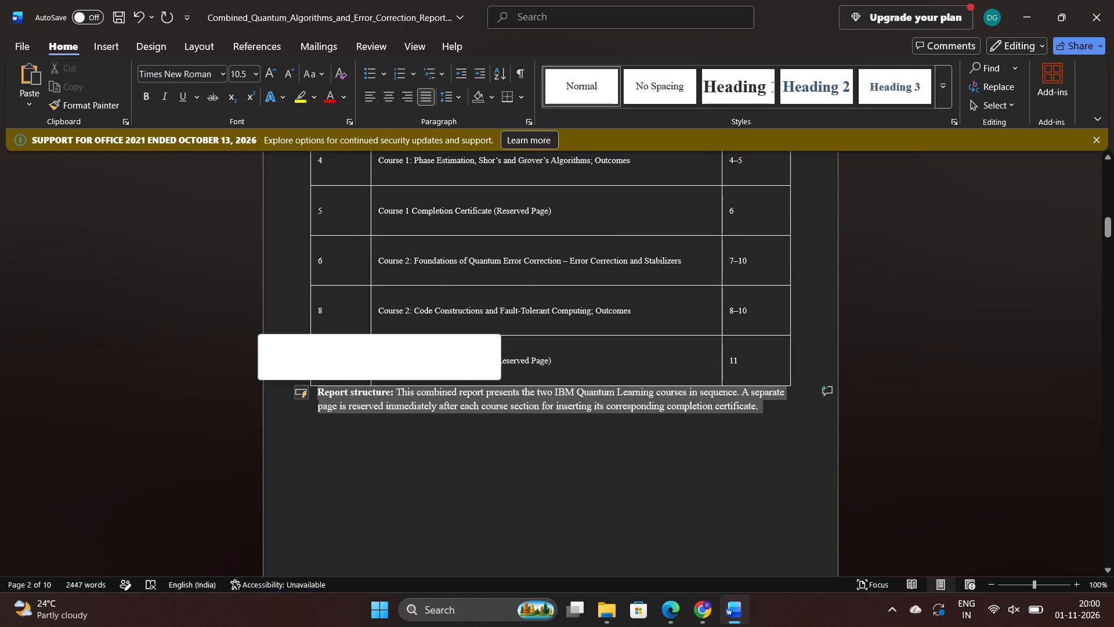
pyautogui.press('BackSpace')
# Add three blank lines below the index table to move the COURSE 1 heading back onto page 3.
pyautogui.scroll(-1, 363, 463)
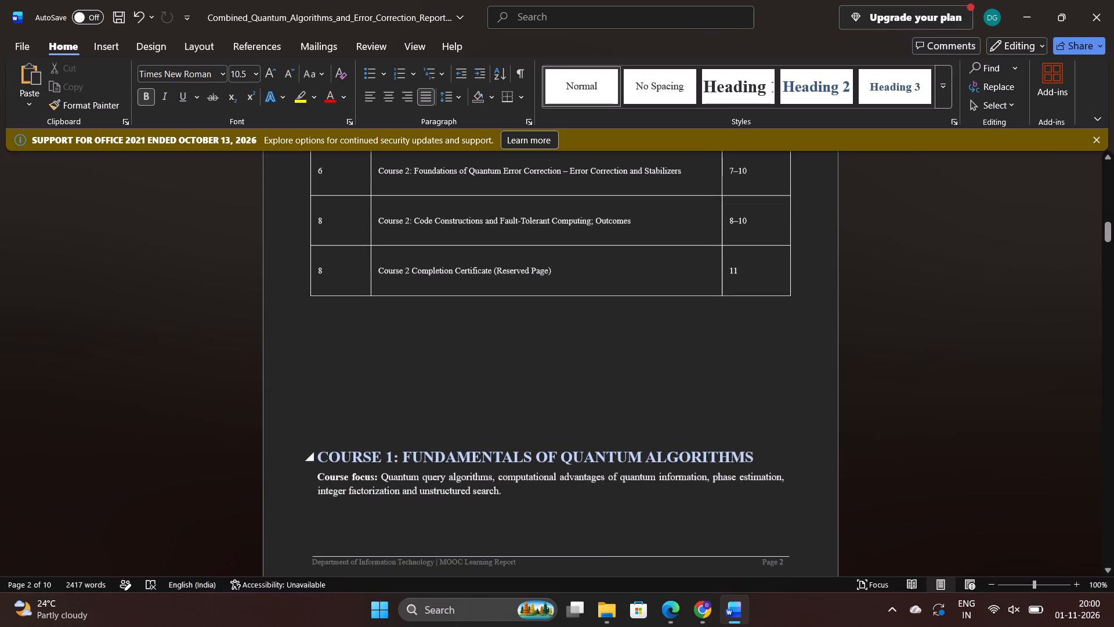
pyautogui.press('Return')
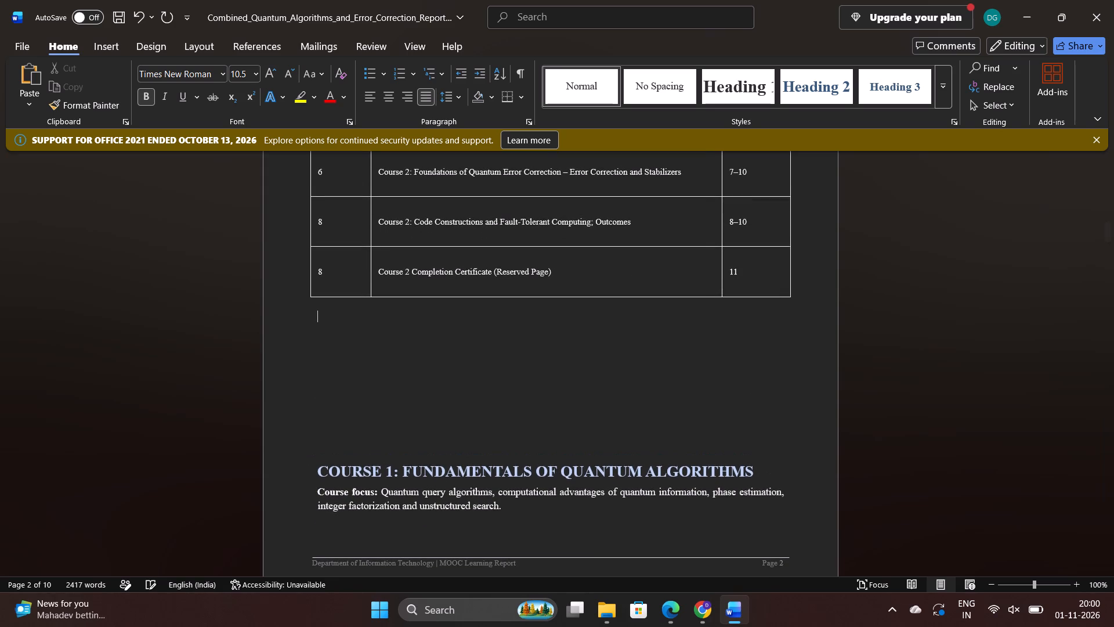
pyautogui.press('Return')
pyautogui.press('Return')
pyautogui.scroll(-2, 347, 420)
pyautogui.scroll(1, 347, 420)
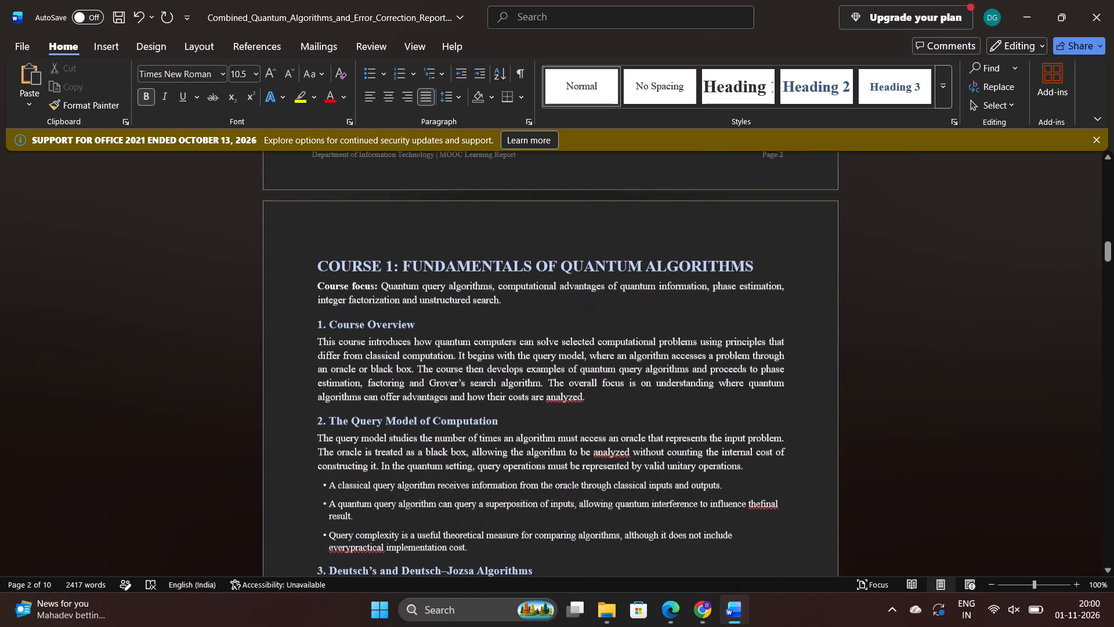
pyautogui.scroll(1, 347, 420)
# Adjust the blank lines directly above the COURSE 1 heading, leaving it slightly lower at the top of page 3.
pyautogui.click(325, 337)
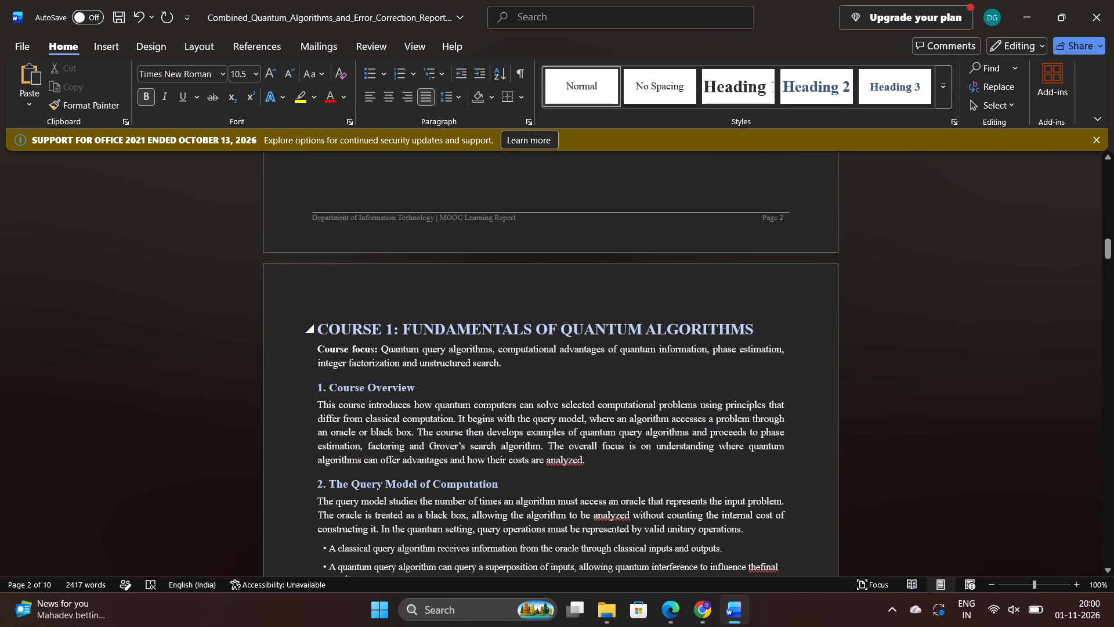
pyautogui.press('Left')
pyautogui.press('BackSpace')
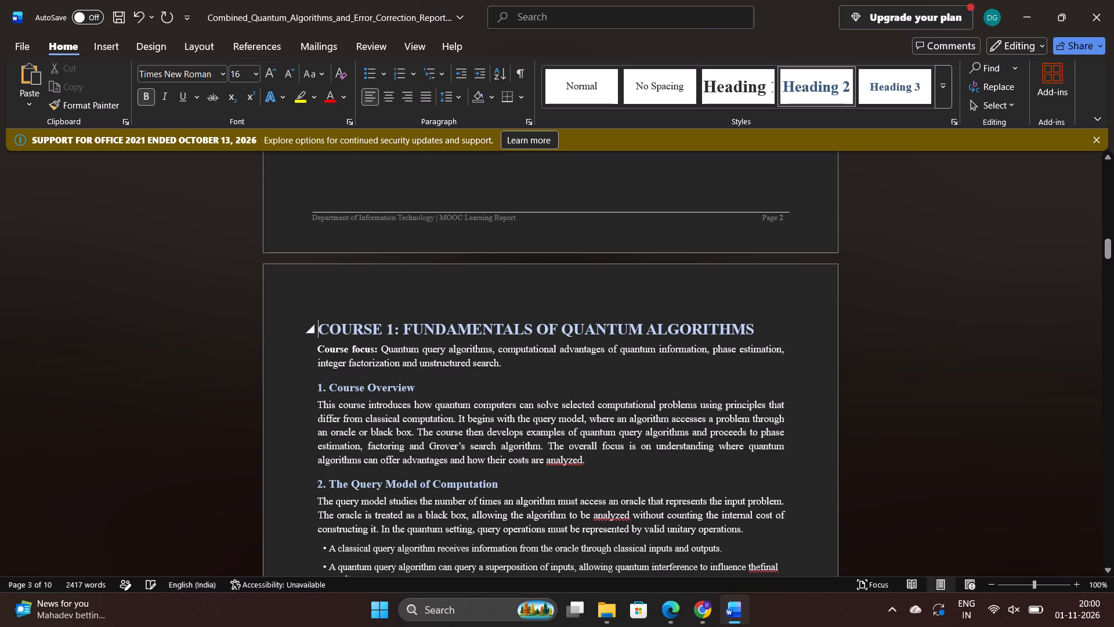
pyautogui.press('BackSpace')
pyautogui.press('BackSpace')
pyautogui.press('Return')
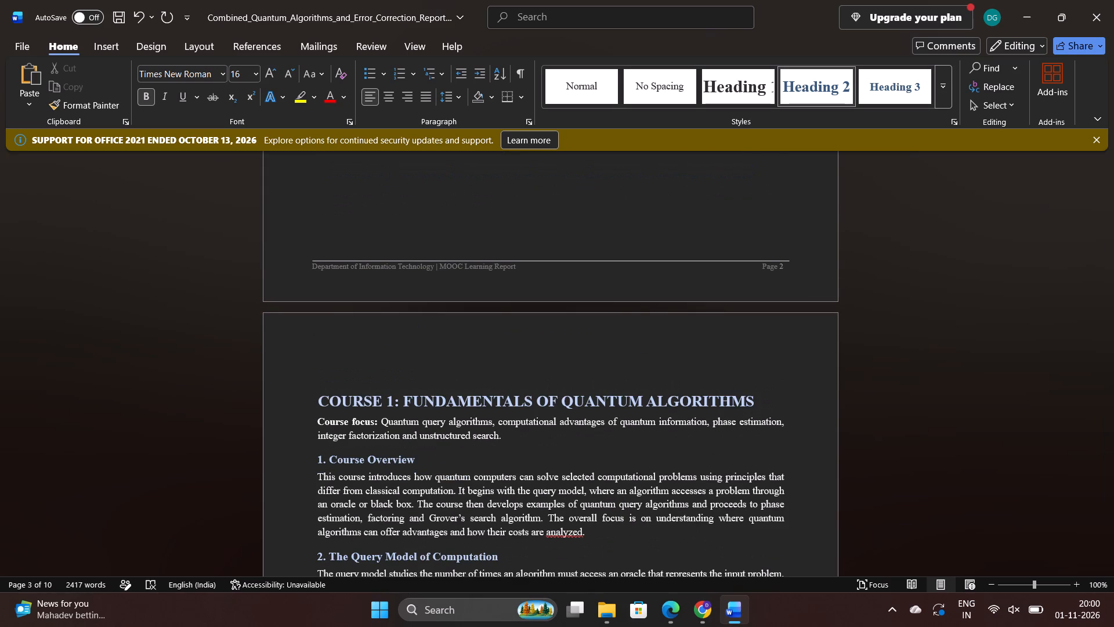
# Review the Course 1 pages from the course heading through section 10, checking the layout and the repeated course headings.
pyautogui.scroll(-4, 325, 337)
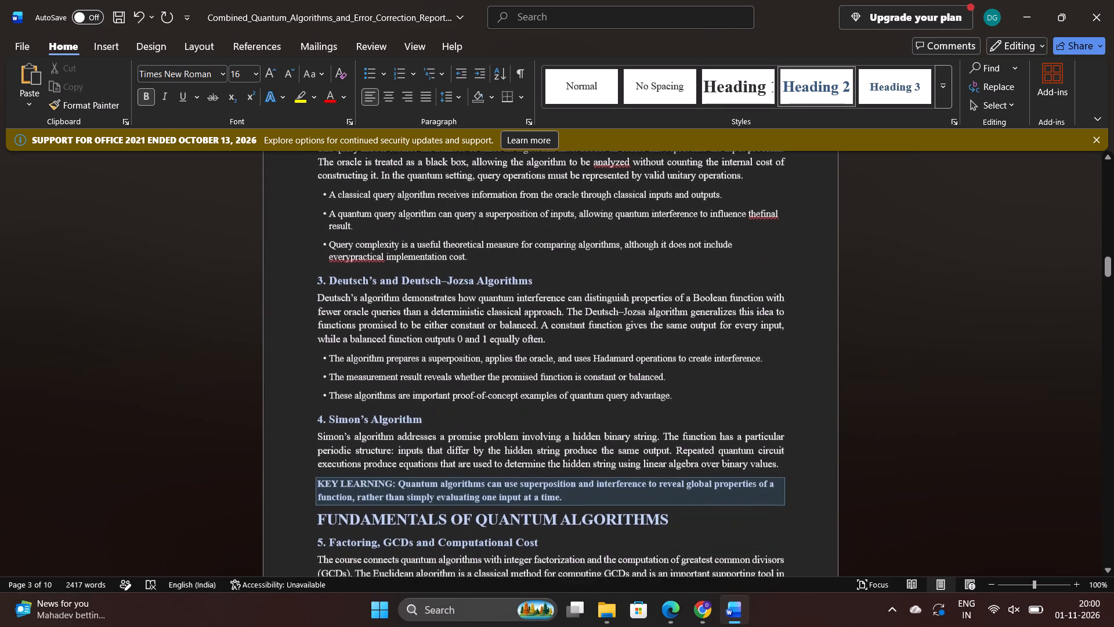
pyautogui.scroll(-1, 325, 337)
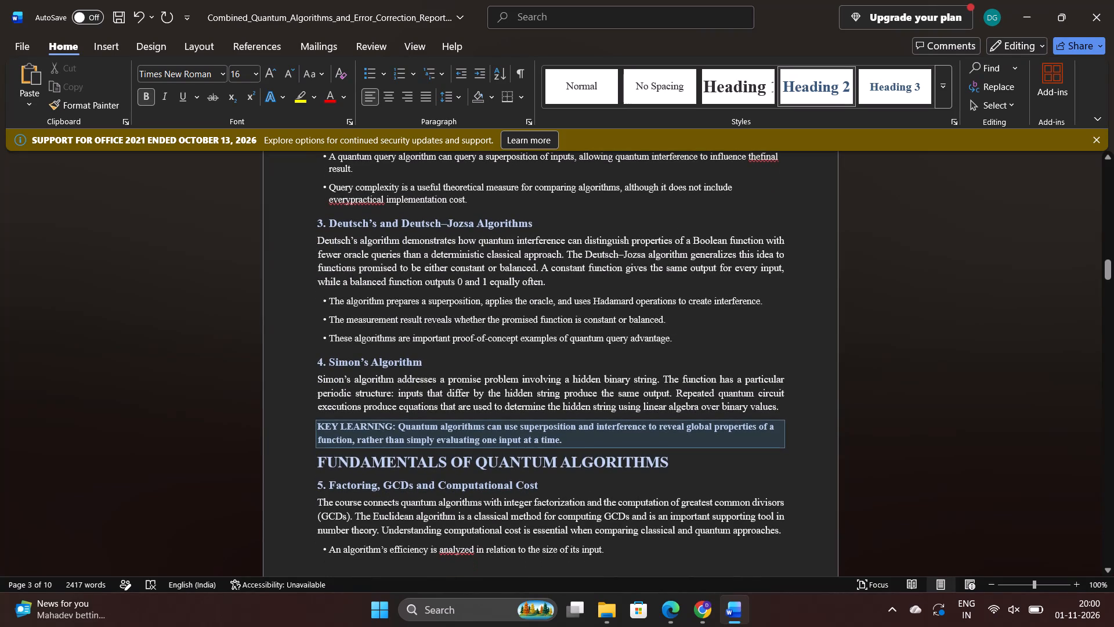
pyautogui.scroll(-1, 368, 491)
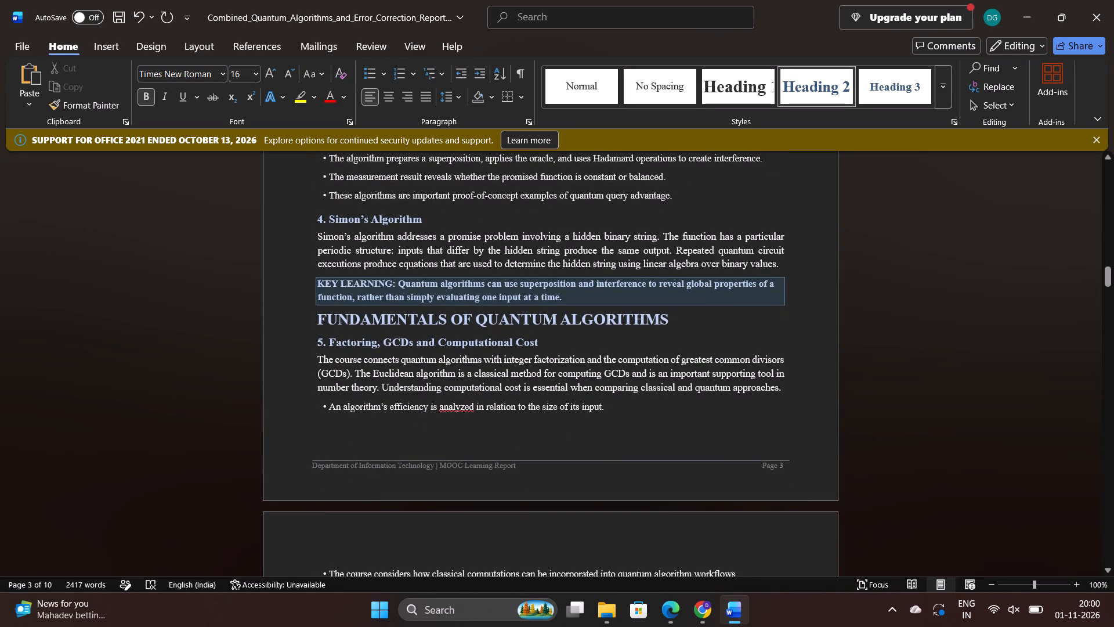
pyautogui.click(679, 310)
pyautogui.scroll(-2, 679, 310)
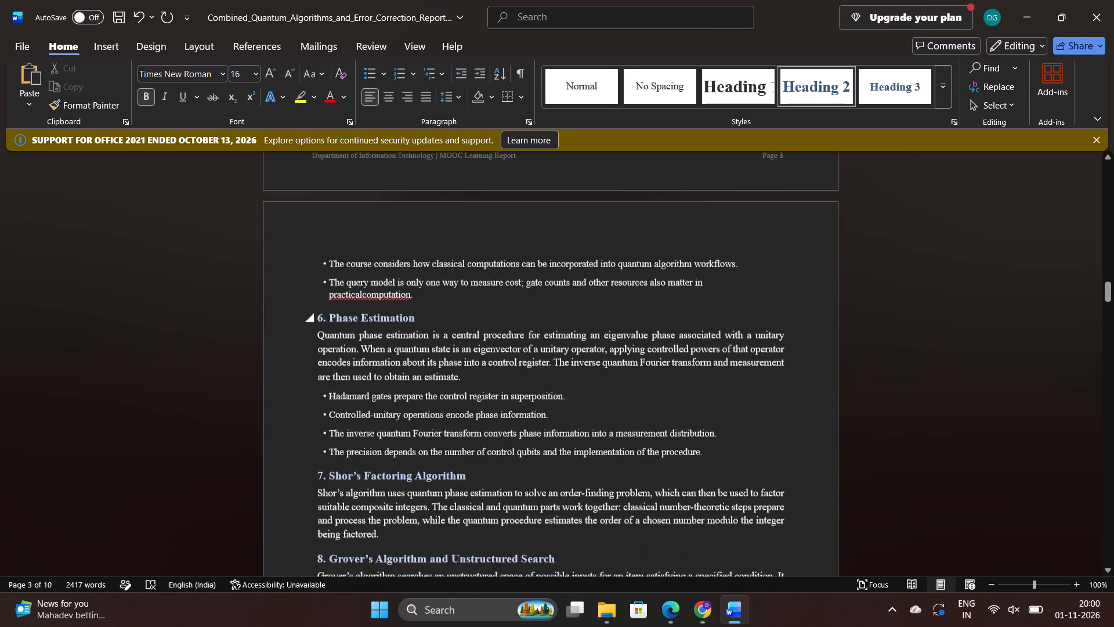
pyautogui.scroll(-3, 679, 310)
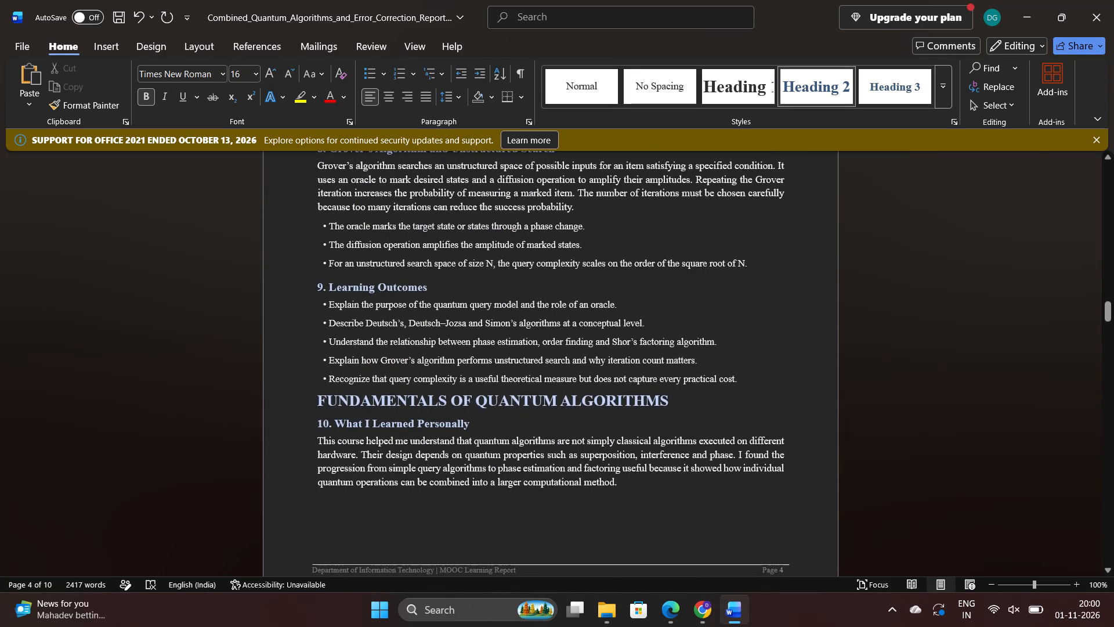
pyautogui.scroll(-1, 679, 310)
pyautogui.scroll(3, 679, 313)
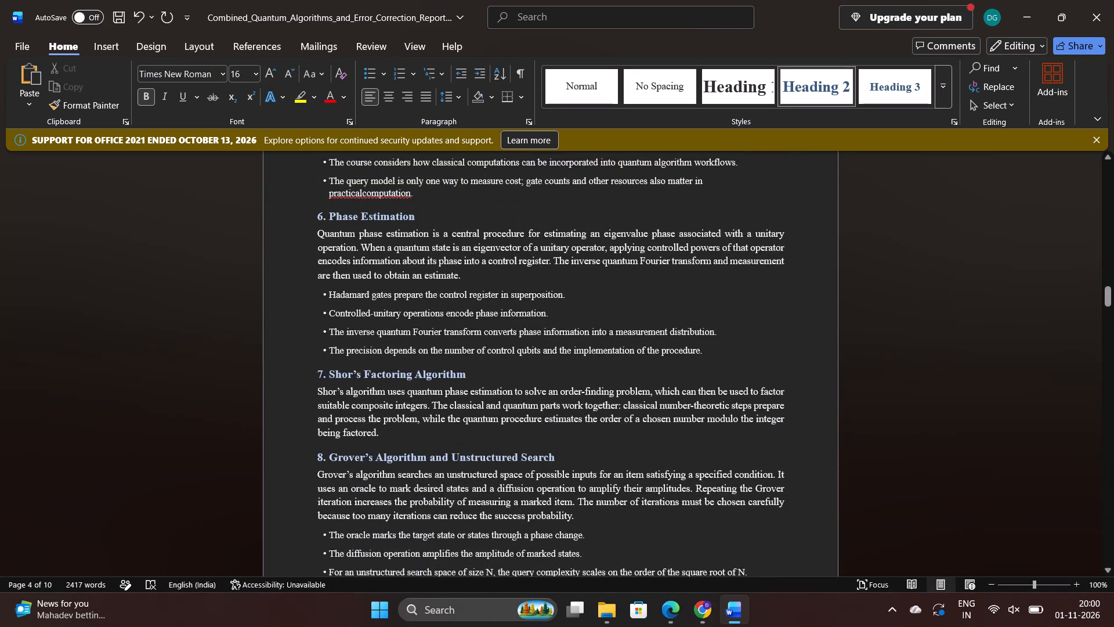
pyautogui.scroll(3, 679, 313)
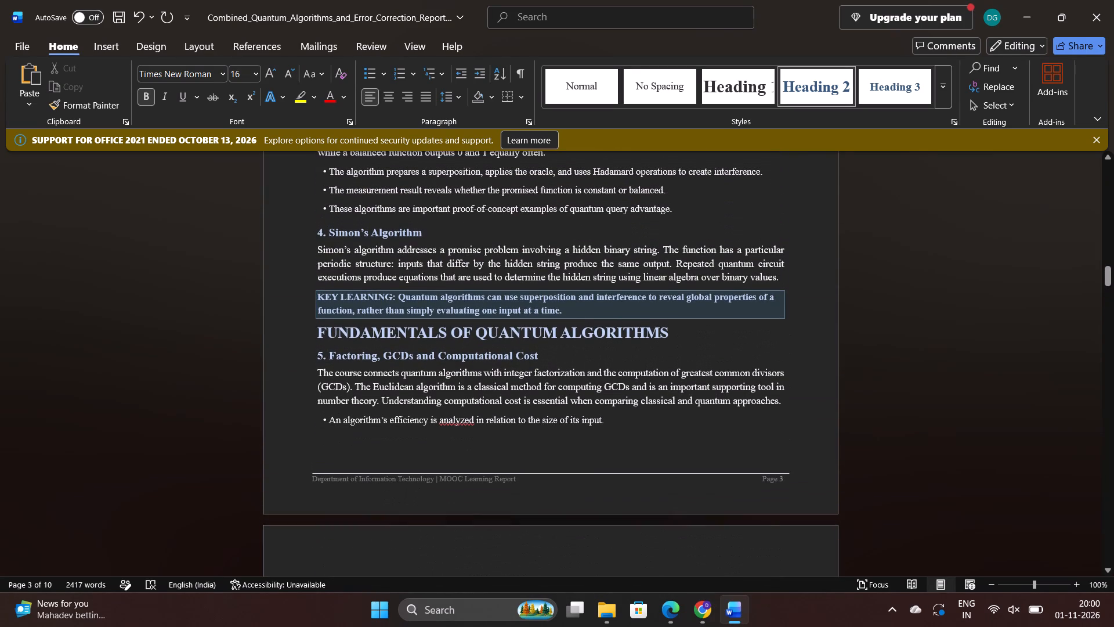
# Delete the repeated FUNDAMENTALS OF QUANTUM ALGORITHMS heading above section 5, along with its empty line.
pyautogui.click(670, 336)
pyautogui.press('BackSpace')
pyautogui.press('BackSpace')
pyautogui.press('BackSpace')
pyautogui.press('BackSpace')
pyautogui.press('BackSpace')
pyautogui.press('BackSpace')
pyautogui.press('BackSpace')
pyautogui.press('BackSpace')
pyautogui.press('BackSpace')
pyautogui.press('BackSpace')
pyautogui.press('BackSpace')
pyautogui.press('BackSpace')
pyautogui.press('BackSpace')
pyautogui.press('BackSpace')
pyautogui.press('BackSpace')
pyautogui.press('BackSpace')
pyautogui.press('BackSpace')
pyautogui.press('BackSpace')
pyautogui.press('BackSpace')
pyautogui.press('BackSpace')
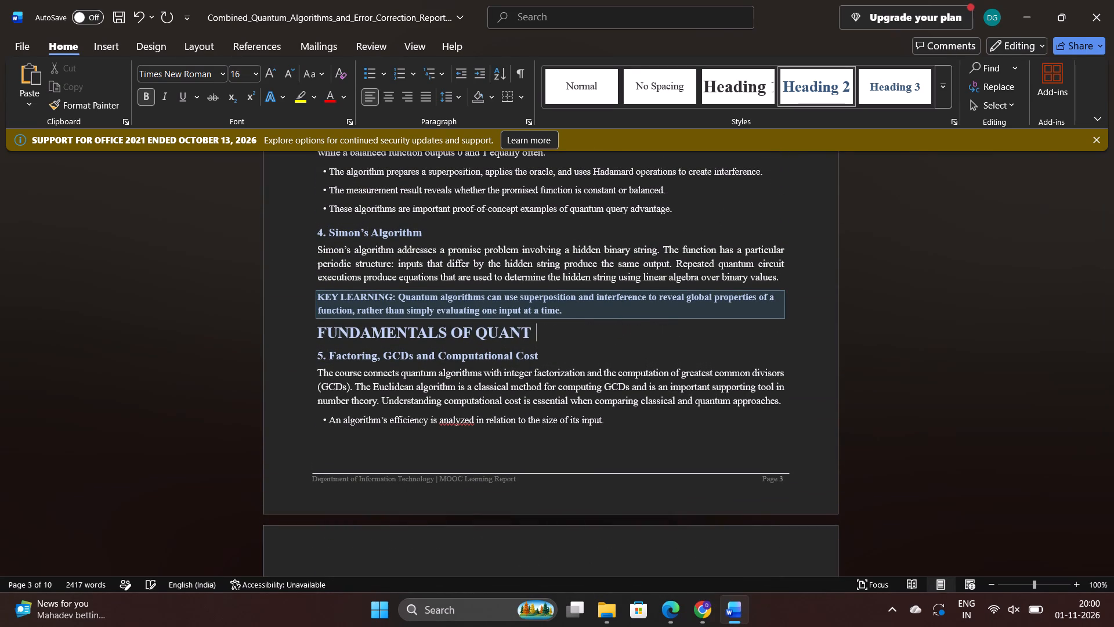
pyautogui.press('BackSpace')
pyautogui.press('BackSpace')
pyautogui.press('BackSpace')
pyautogui.press('BackSpace')
pyautogui.press('BackSpace')
pyautogui.press('BackSpace')
pyautogui.press('BackSpace')
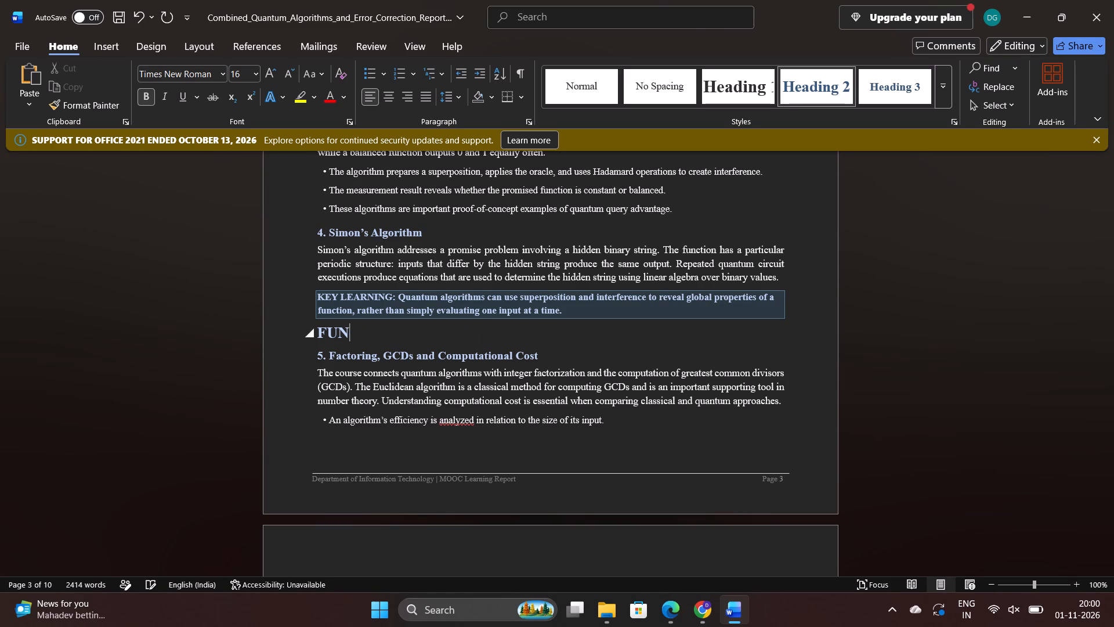
pyautogui.press('BackSpace')
pyautogui.press('BackSpace')
pyautogui.press('BackSpace')
pyautogui.press('BackSpace')
pyautogui.press('BackSpace')
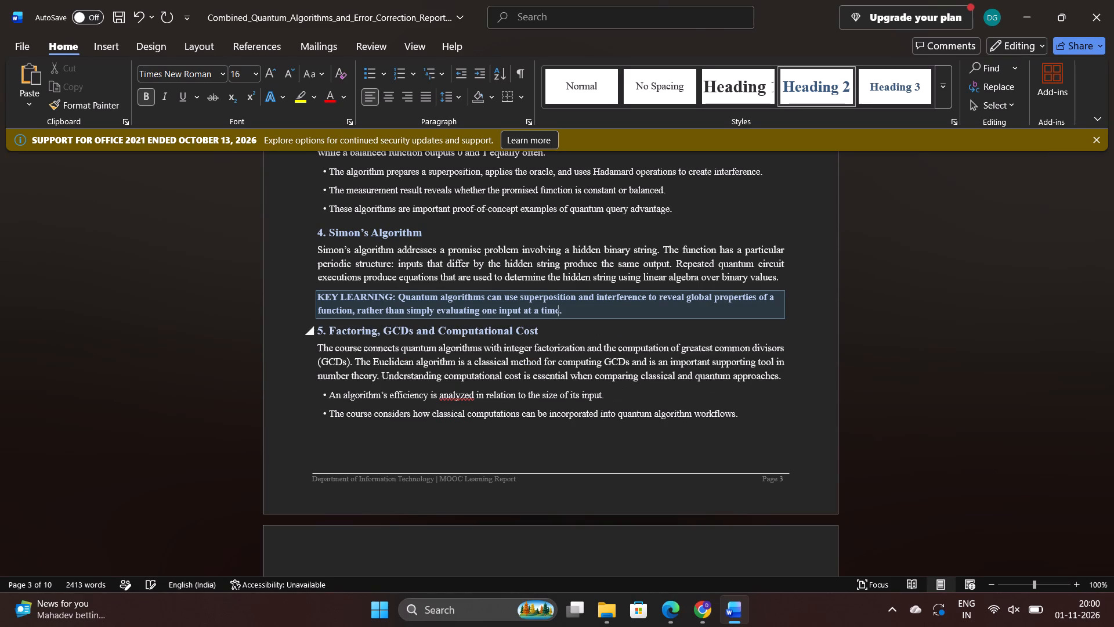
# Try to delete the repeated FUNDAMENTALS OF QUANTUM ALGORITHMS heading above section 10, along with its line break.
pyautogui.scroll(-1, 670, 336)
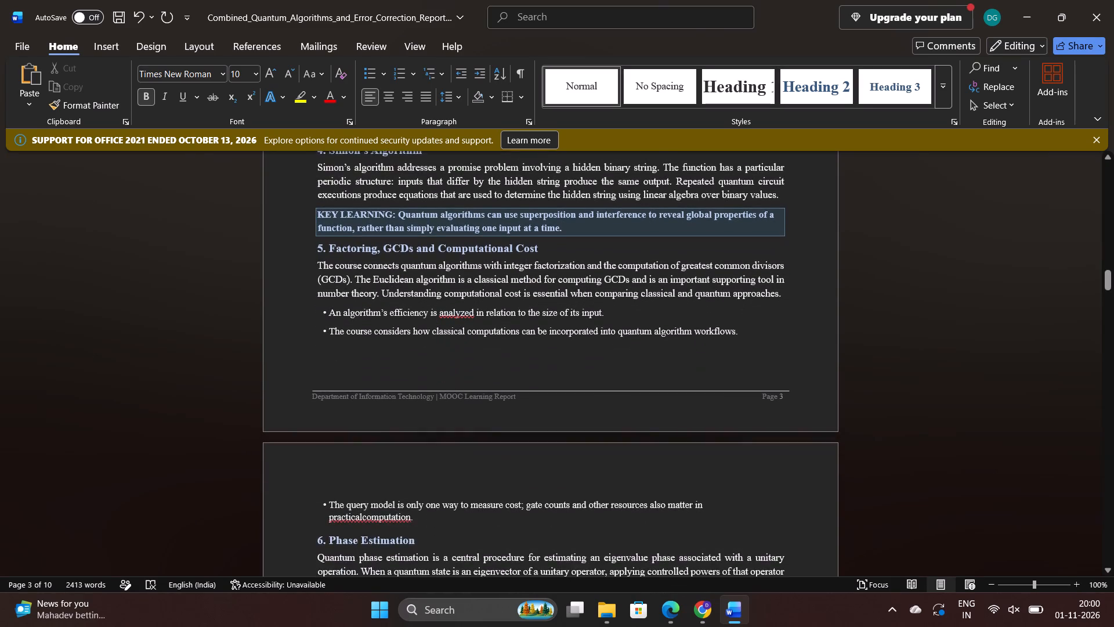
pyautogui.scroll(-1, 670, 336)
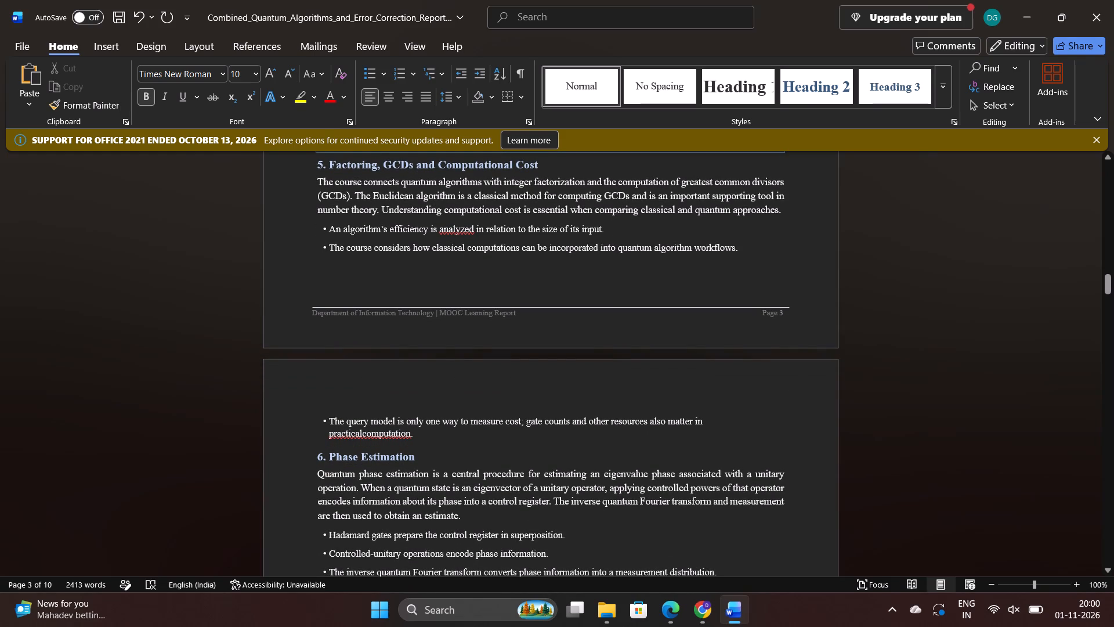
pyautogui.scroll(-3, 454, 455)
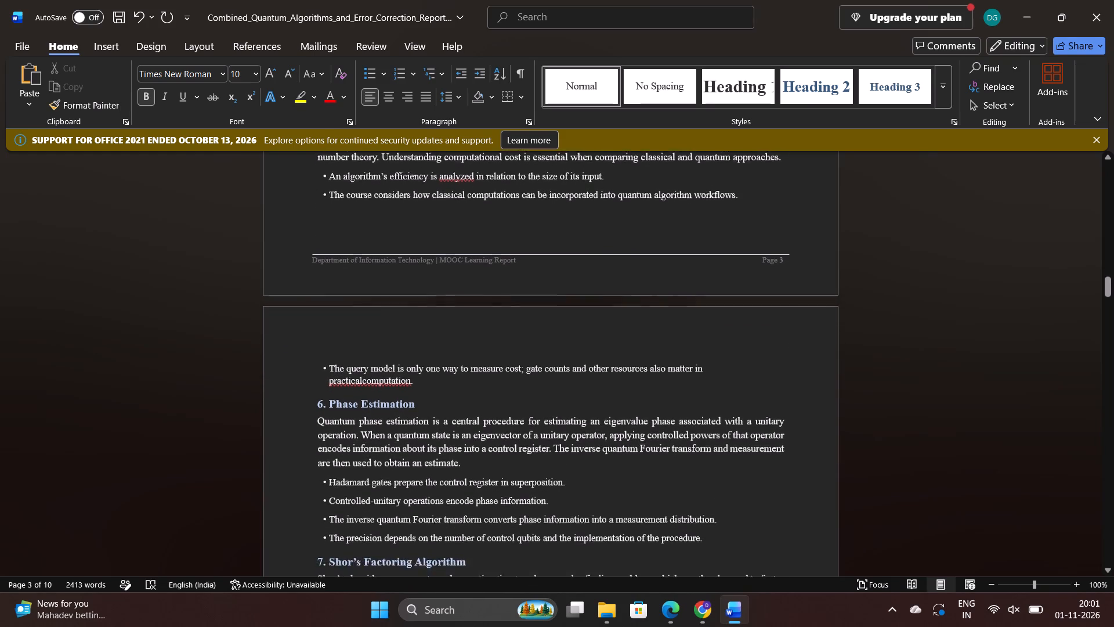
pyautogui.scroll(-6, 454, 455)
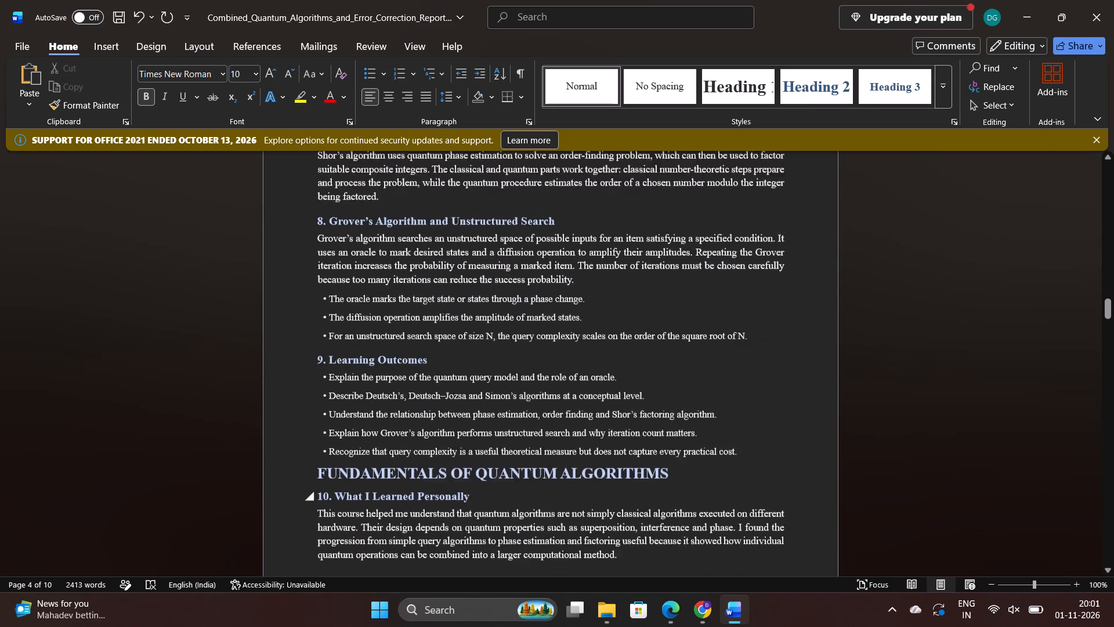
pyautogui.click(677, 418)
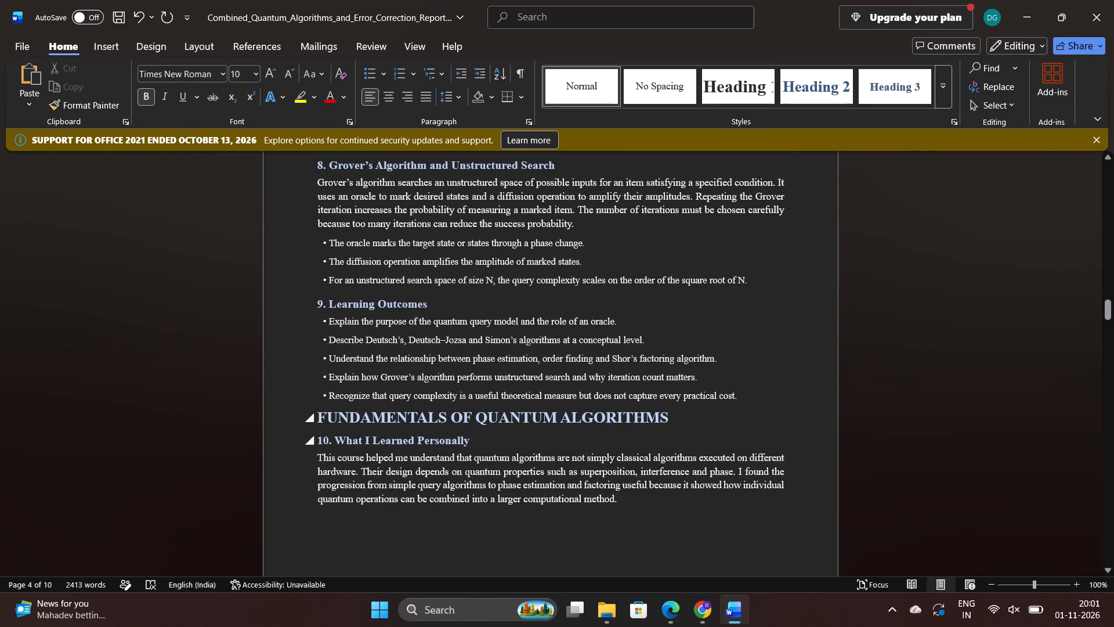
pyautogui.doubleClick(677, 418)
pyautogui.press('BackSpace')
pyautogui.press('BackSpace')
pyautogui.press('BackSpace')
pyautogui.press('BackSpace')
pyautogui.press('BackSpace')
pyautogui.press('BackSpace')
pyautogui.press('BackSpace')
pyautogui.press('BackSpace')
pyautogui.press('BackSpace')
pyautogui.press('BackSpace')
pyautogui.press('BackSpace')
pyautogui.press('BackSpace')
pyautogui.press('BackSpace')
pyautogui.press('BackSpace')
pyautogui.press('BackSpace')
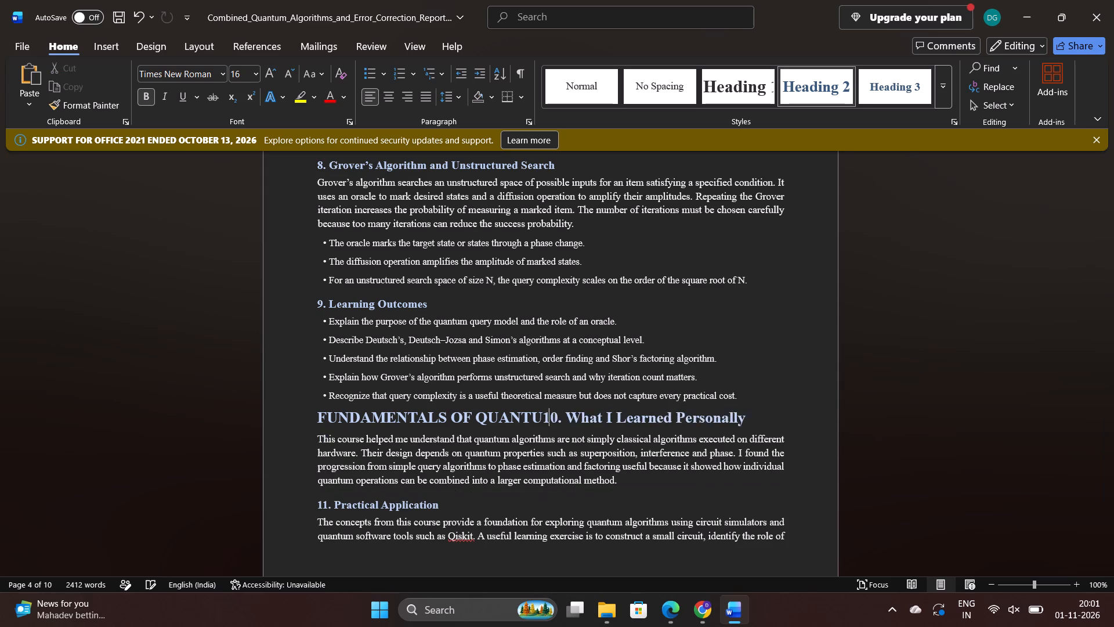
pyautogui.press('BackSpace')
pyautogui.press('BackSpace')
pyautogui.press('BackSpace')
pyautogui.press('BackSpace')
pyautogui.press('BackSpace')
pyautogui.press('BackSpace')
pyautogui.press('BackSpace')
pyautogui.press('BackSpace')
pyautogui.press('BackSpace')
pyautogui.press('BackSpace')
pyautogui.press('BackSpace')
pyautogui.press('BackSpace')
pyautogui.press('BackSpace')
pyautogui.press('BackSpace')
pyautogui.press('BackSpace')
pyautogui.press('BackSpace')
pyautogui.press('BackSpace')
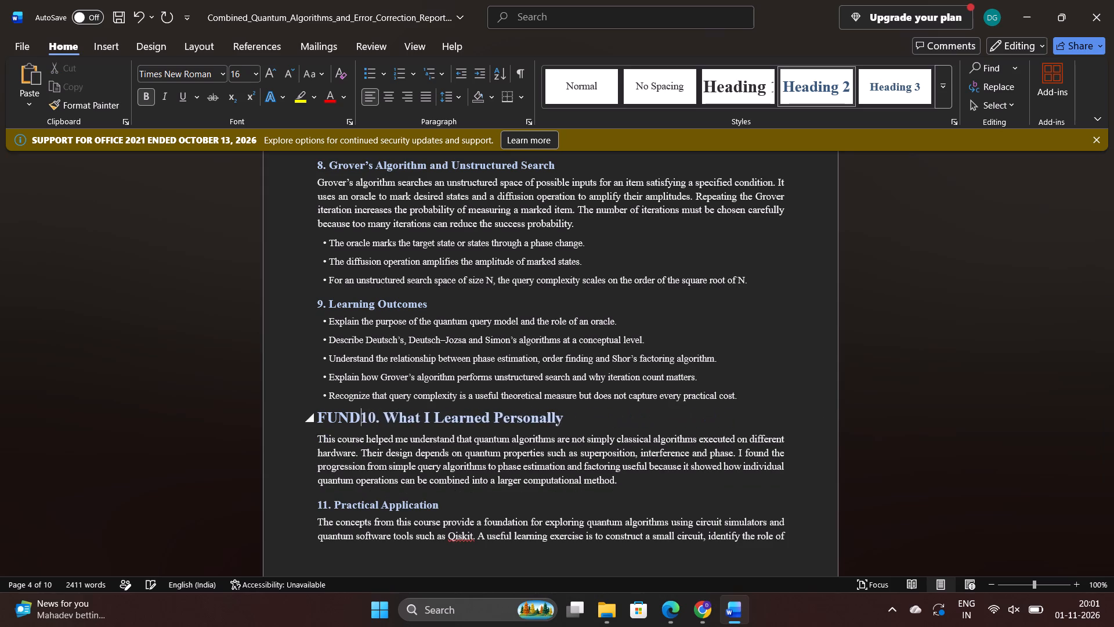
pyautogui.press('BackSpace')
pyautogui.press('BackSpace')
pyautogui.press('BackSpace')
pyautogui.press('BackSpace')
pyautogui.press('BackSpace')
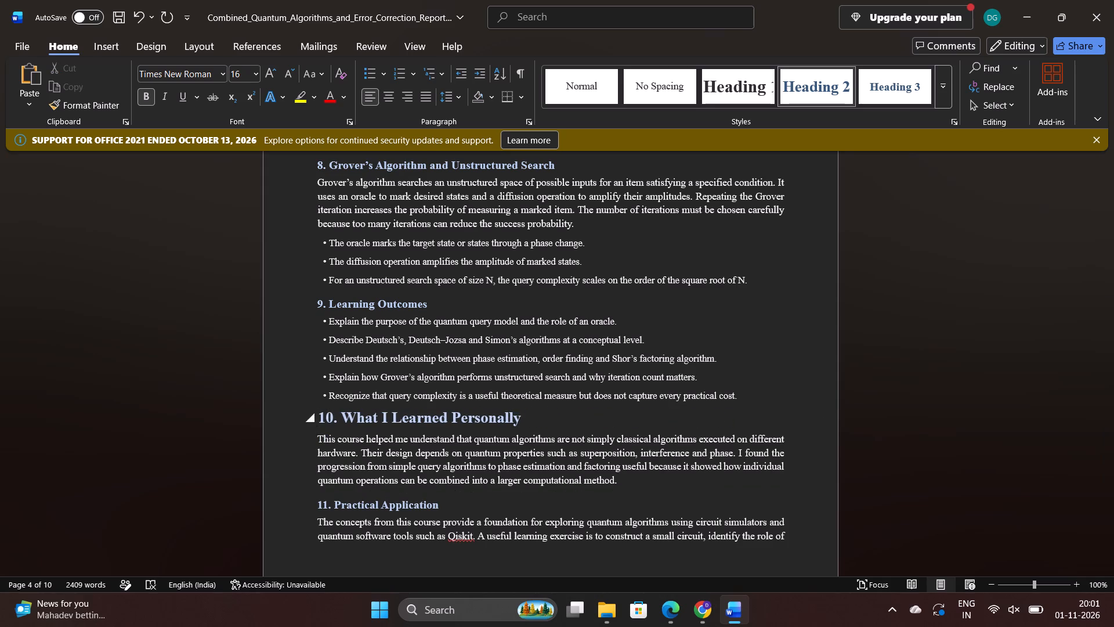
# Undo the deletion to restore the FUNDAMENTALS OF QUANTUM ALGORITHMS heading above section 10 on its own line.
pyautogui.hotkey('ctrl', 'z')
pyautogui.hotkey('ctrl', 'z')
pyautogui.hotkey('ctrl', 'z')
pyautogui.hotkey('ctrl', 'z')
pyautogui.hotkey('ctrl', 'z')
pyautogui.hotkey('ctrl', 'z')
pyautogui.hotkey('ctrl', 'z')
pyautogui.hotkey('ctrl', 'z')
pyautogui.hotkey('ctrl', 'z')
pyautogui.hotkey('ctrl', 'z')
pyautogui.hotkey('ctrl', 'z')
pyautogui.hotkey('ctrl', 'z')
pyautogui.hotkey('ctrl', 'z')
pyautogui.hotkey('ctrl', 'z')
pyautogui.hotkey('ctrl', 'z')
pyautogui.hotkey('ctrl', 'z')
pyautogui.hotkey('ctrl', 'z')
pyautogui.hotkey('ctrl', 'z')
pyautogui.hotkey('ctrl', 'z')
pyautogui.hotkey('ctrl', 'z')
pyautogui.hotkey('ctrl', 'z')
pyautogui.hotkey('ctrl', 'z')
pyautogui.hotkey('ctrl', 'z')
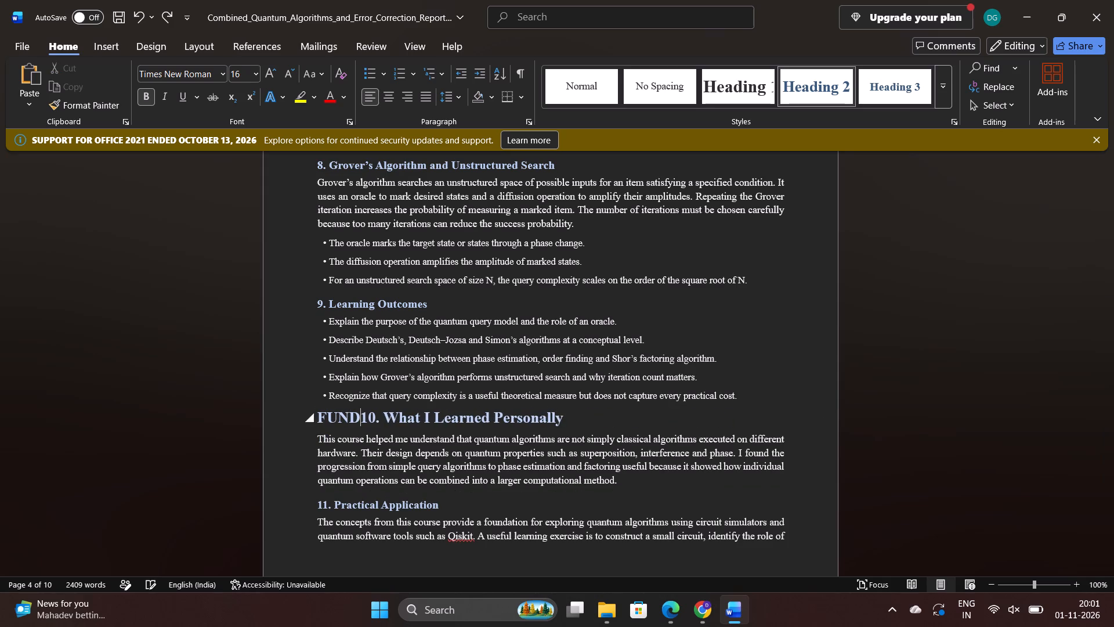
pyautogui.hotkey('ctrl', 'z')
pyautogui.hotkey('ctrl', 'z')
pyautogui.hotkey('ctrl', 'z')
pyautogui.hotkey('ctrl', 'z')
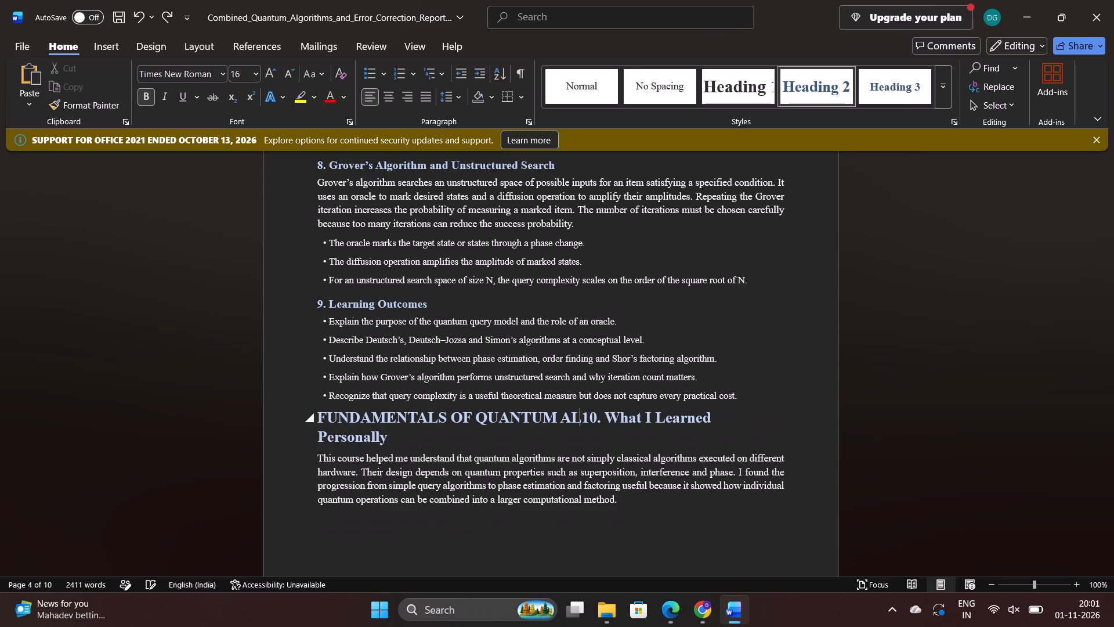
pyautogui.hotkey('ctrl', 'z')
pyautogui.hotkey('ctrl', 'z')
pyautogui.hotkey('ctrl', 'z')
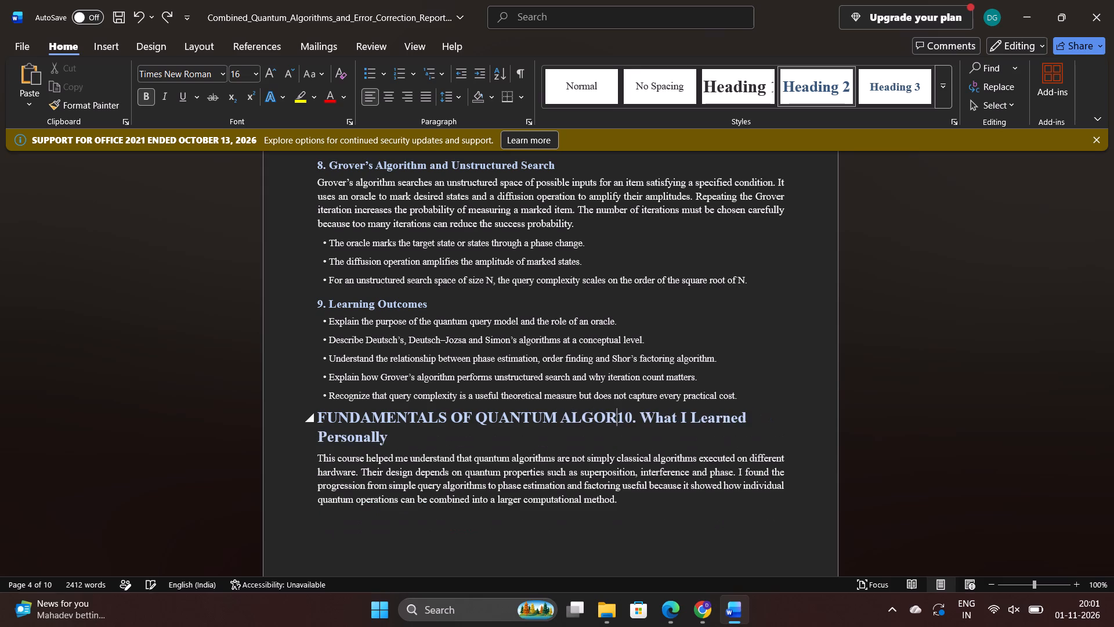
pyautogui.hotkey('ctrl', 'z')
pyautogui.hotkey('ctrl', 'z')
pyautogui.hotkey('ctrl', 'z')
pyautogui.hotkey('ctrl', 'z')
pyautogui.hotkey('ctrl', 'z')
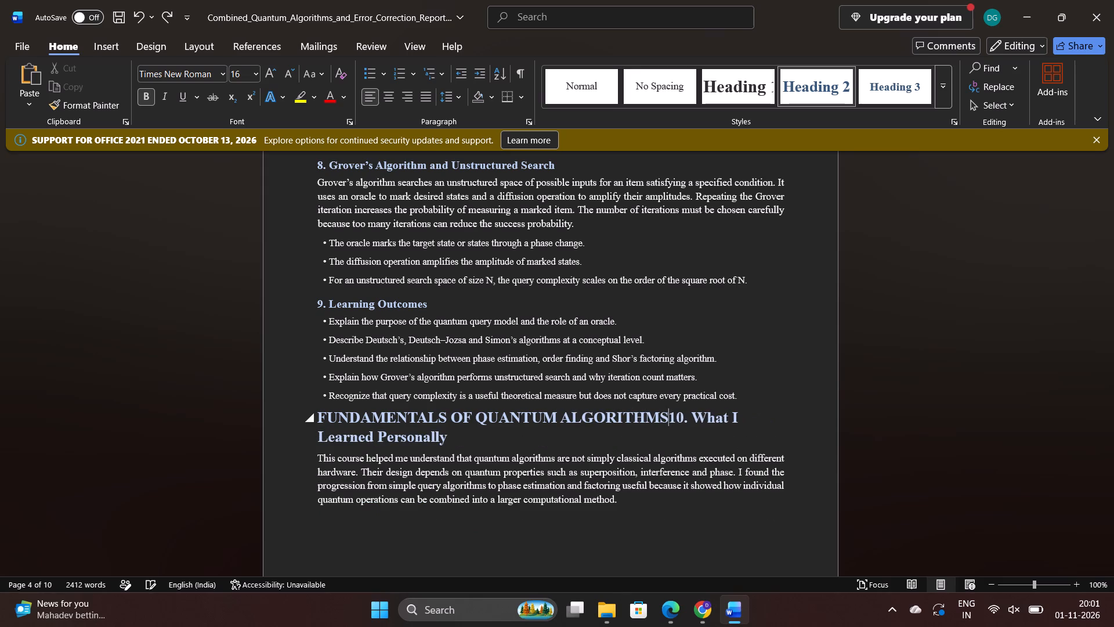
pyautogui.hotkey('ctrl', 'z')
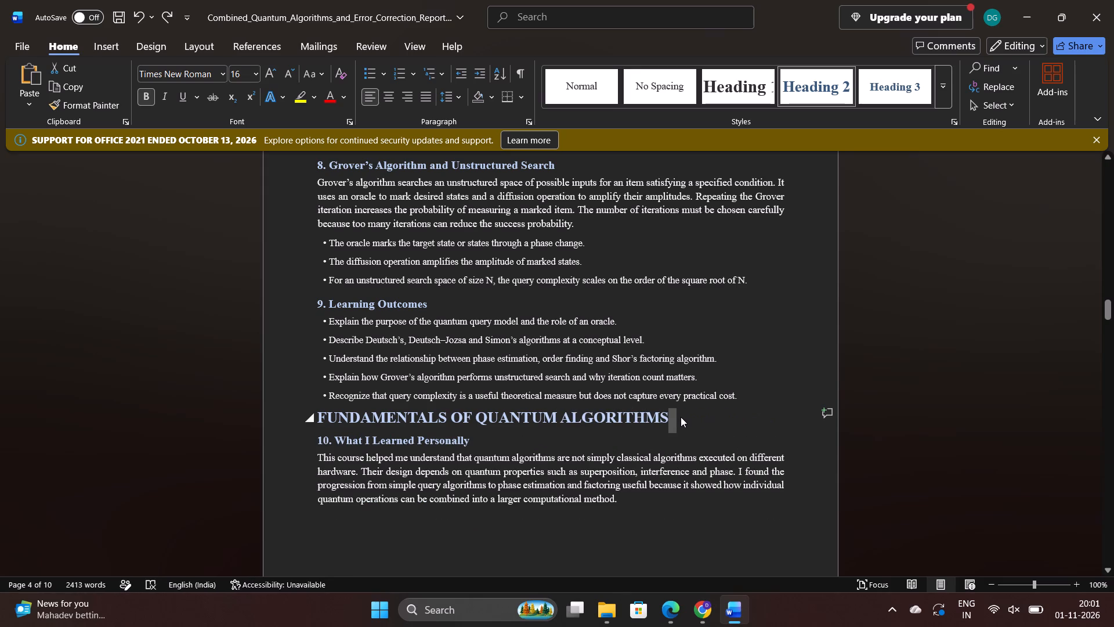
# Delete the whole repeated FUNDAMENTALS OF QUANTUM ALGORITHMS heading line above section 10, keeping the section heading's own formatting.
pyautogui.click(681, 417)
pyautogui.moveTo(674, 414); pyautogui.dragTo(303, 412)
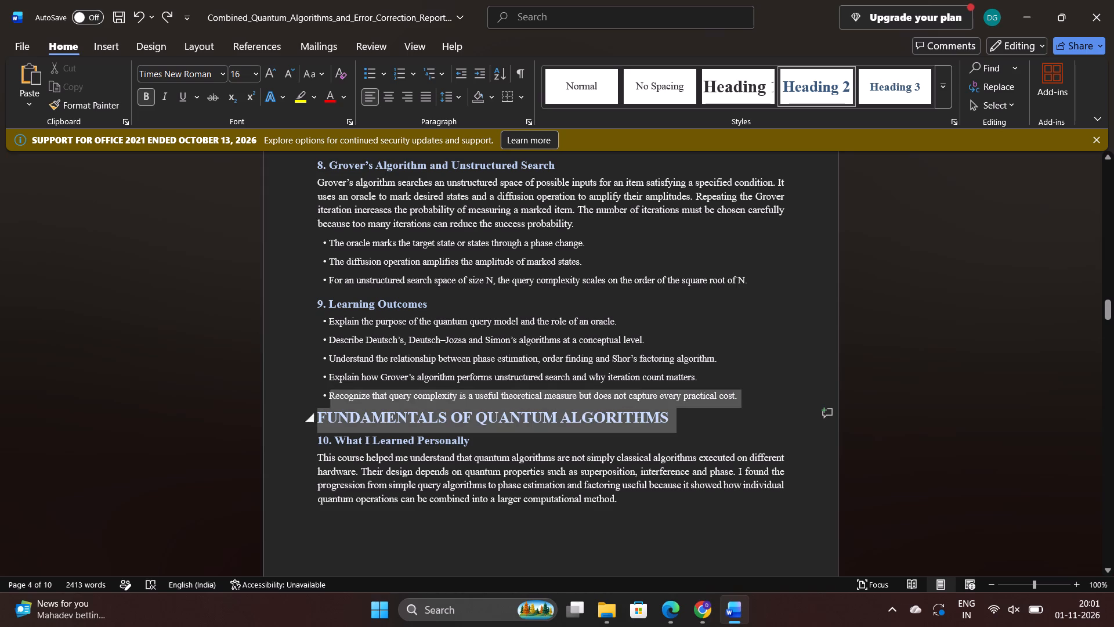
pyautogui.moveTo(303, 412); pyautogui.dragTo(312, 423)
pyautogui.press('BackSpace')
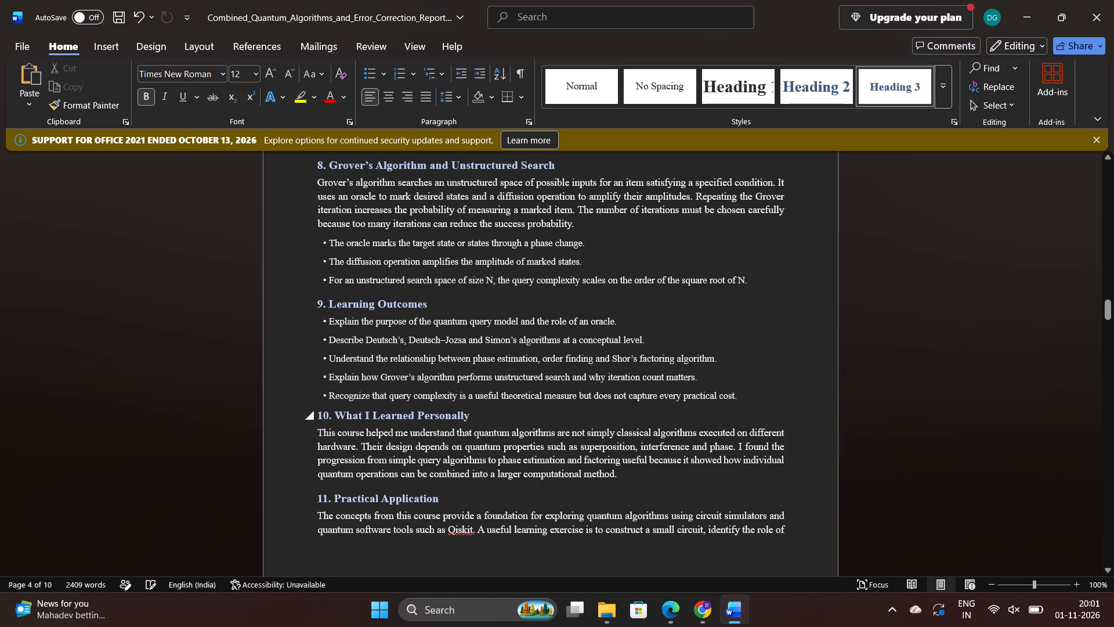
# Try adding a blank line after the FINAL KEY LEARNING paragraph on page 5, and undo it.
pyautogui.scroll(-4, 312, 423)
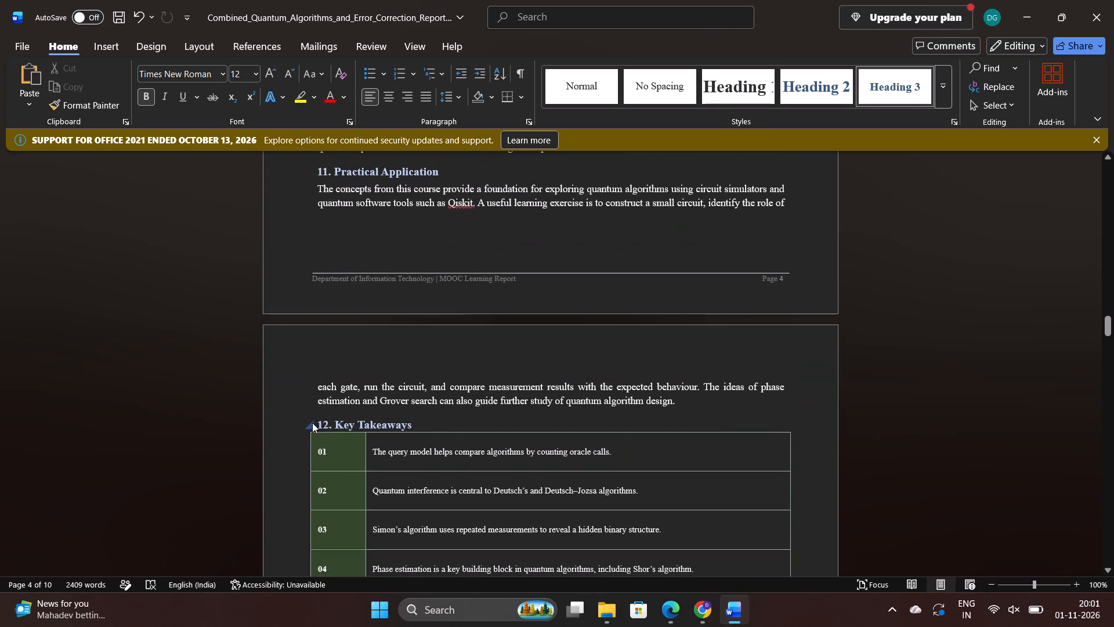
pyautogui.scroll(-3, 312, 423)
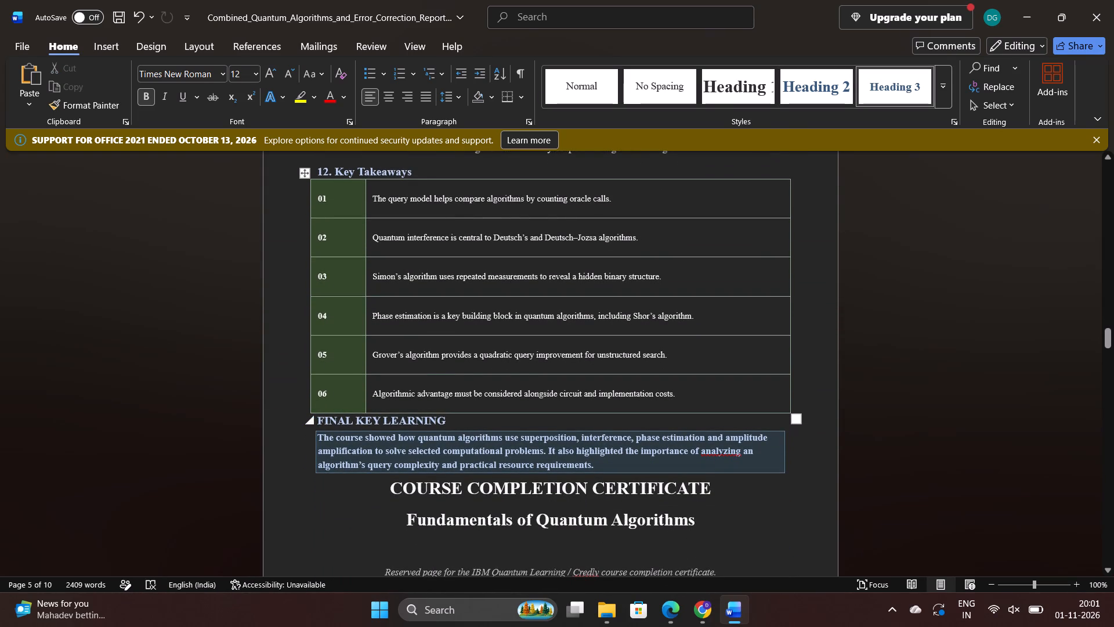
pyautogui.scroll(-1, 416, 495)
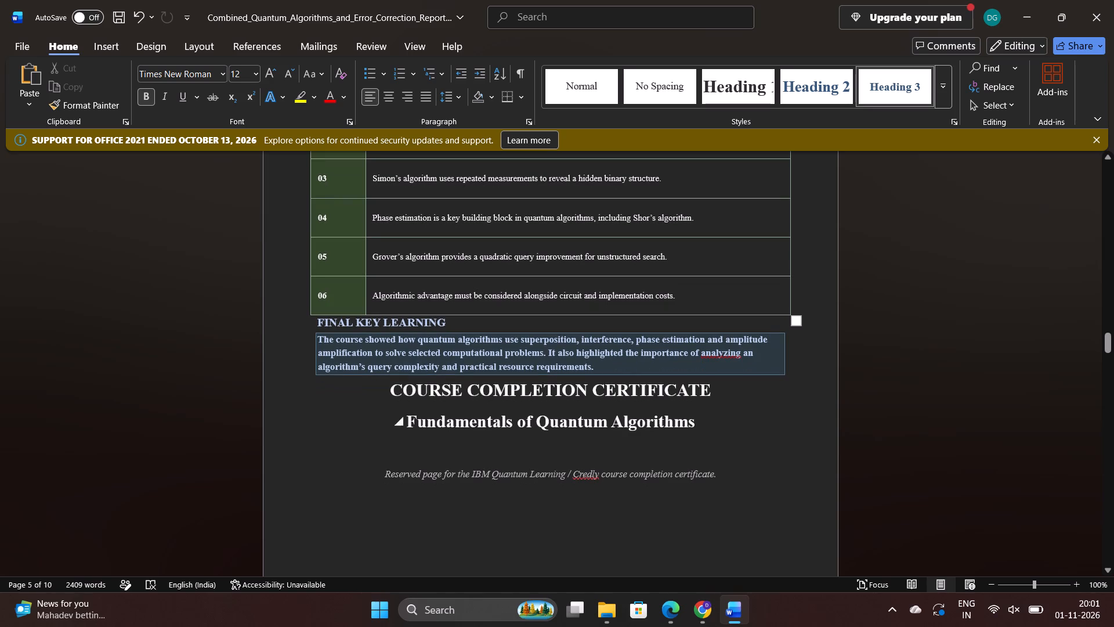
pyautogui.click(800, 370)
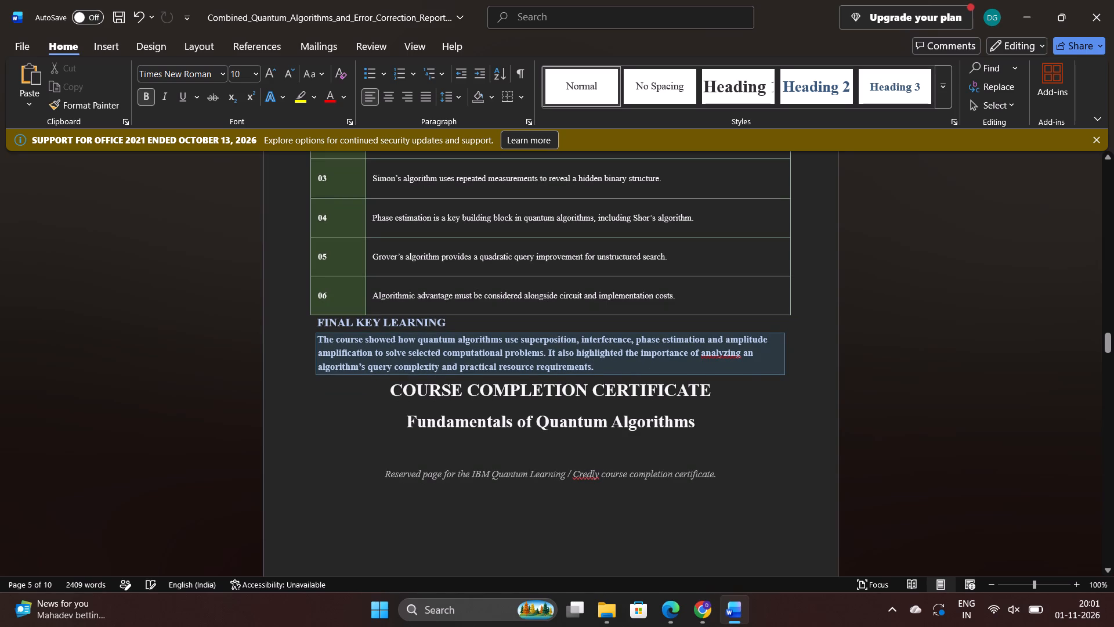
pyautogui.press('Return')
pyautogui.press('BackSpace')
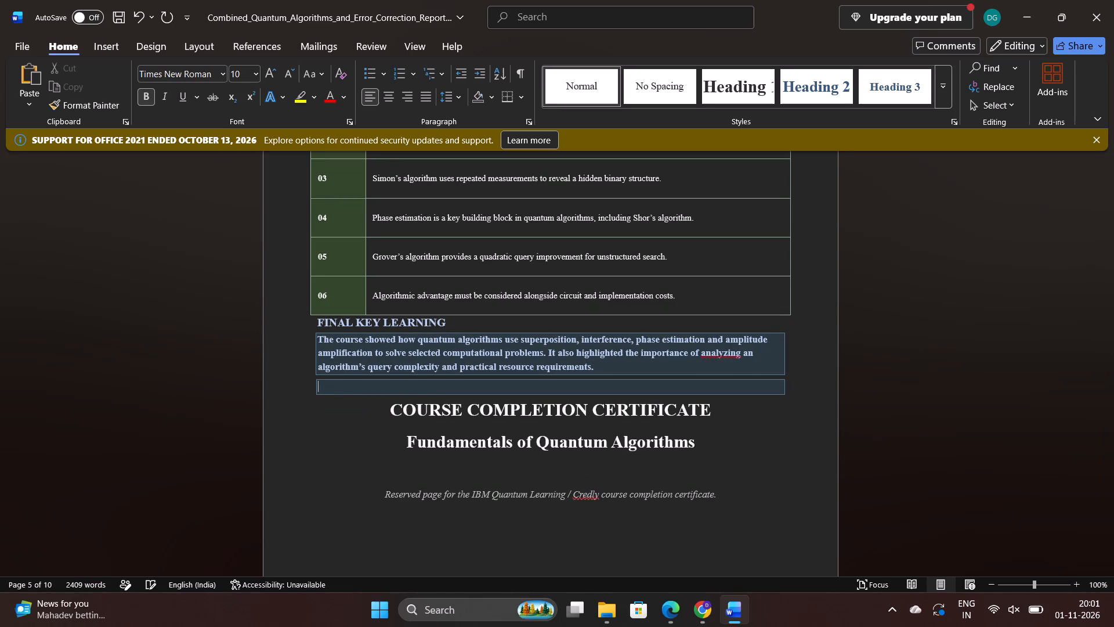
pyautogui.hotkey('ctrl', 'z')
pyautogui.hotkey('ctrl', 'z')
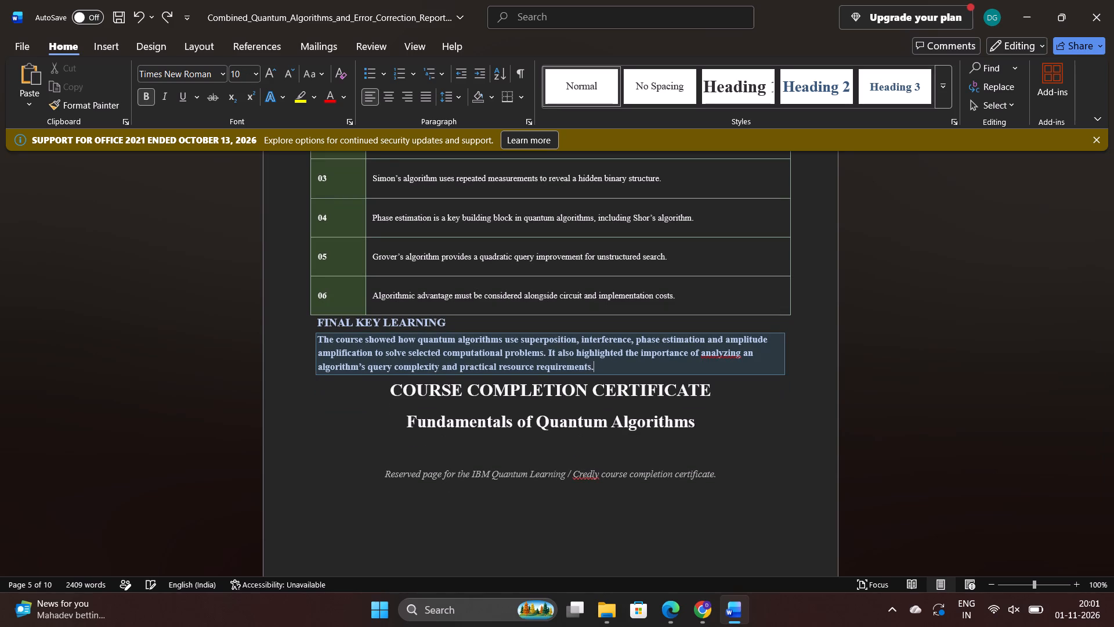
# Insert ten blank lines directly above the COURSE COMPLETION CERTIFICATE heading to move it to the top of page 6.
pyautogui.click(392, 389)
pyautogui.press('Return')
pyautogui.press('Return')
pyautogui.press('Return')
pyautogui.press('Return')
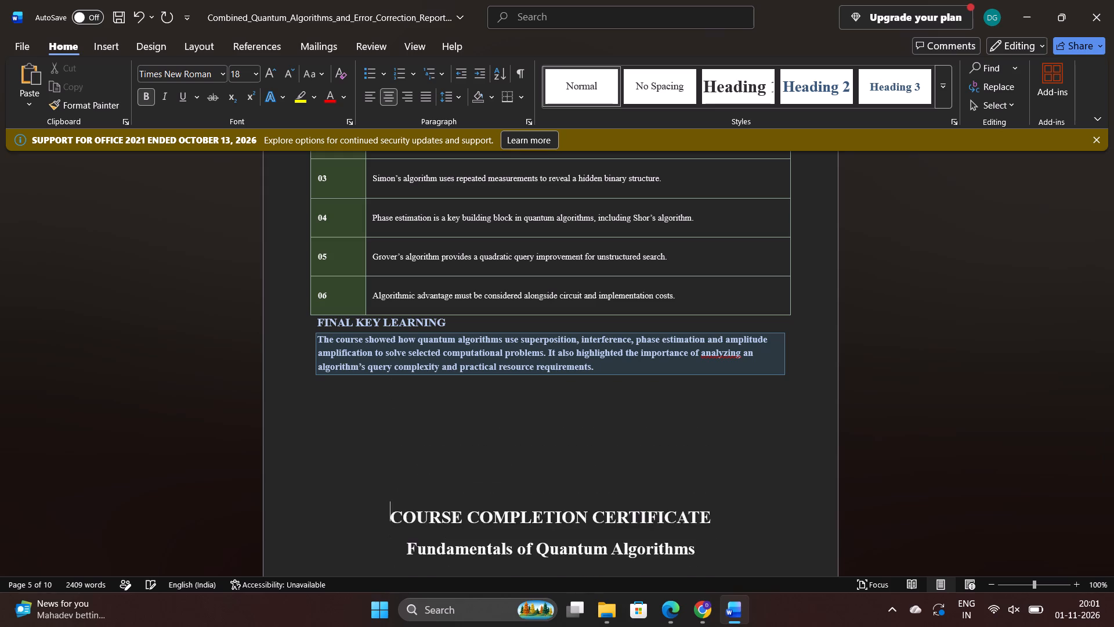
pyautogui.press('Return')
pyautogui.press('Return')
pyautogui.press('Return')
pyautogui.press('Return')
pyautogui.press('Return')
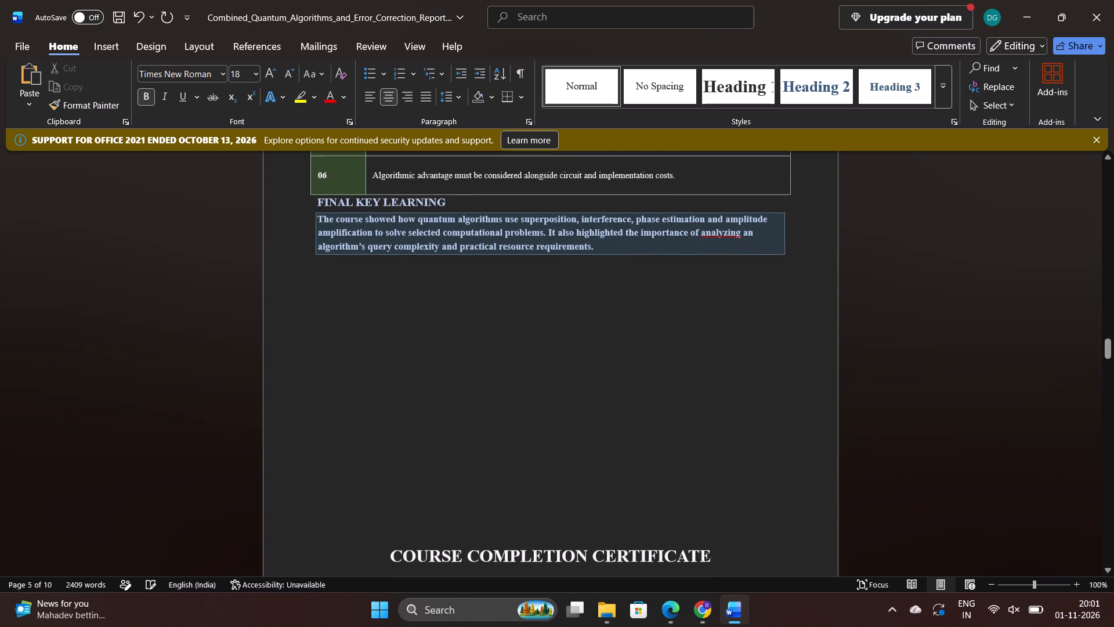
pyautogui.press('Return')
# Delete the italic "Reserved page for the IBM Quantum Learning / Credly course completion certificate." line below the certificate headings.
pyautogui.scroll(-2, 392, 389)
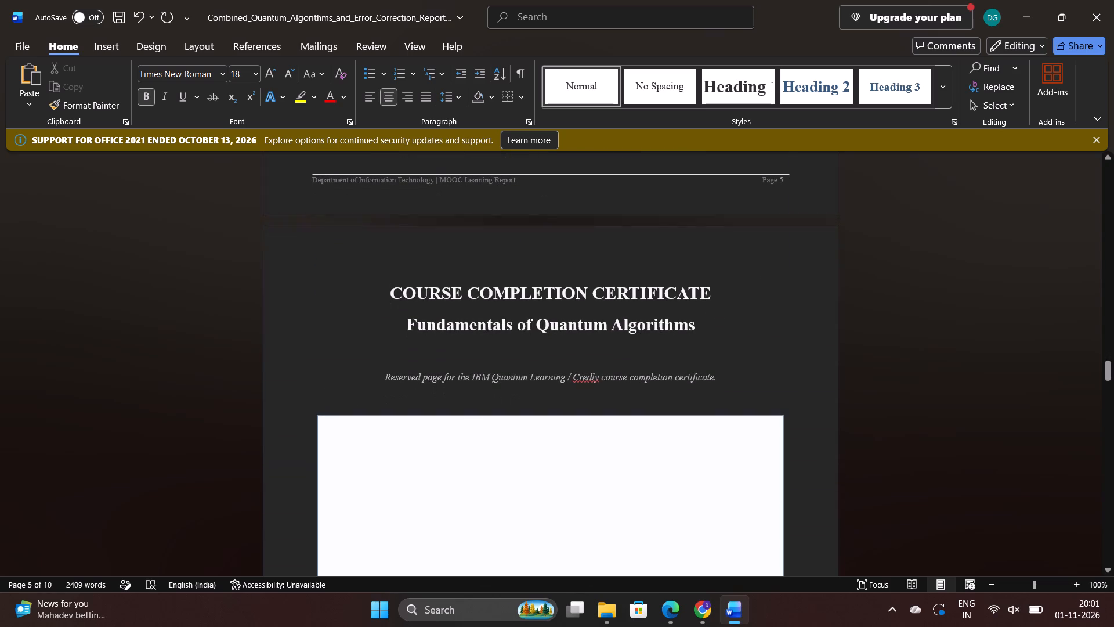
pyautogui.moveTo(711, 376); pyautogui.dragTo(718, 374)
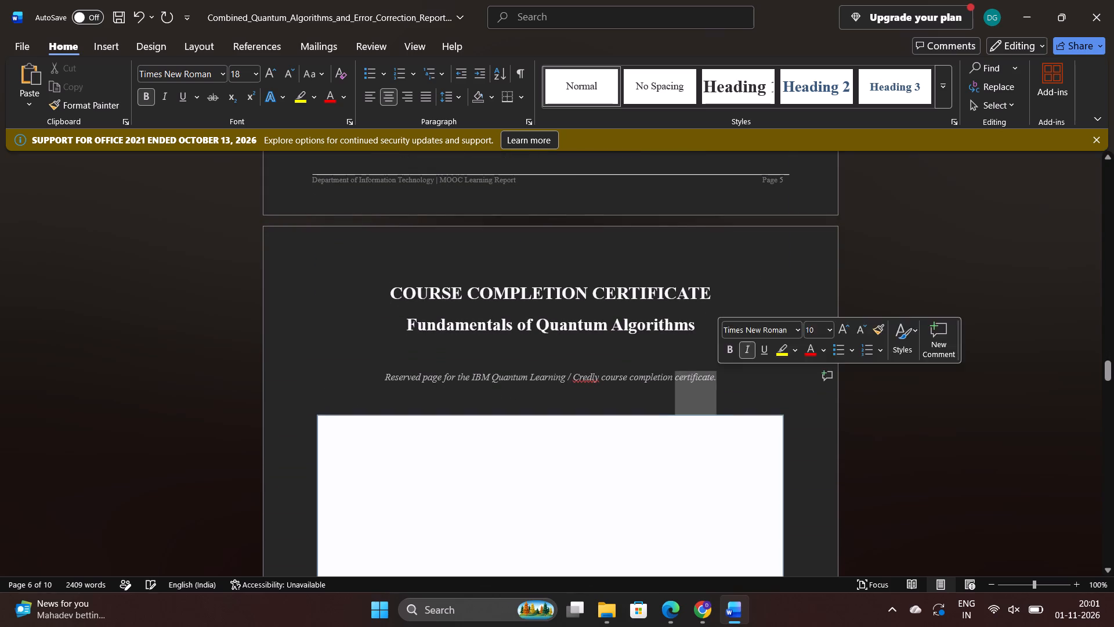
pyautogui.click(718, 374)
pyautogui.moveTo(718, 374); pyautogui.dragTo(390, 387)
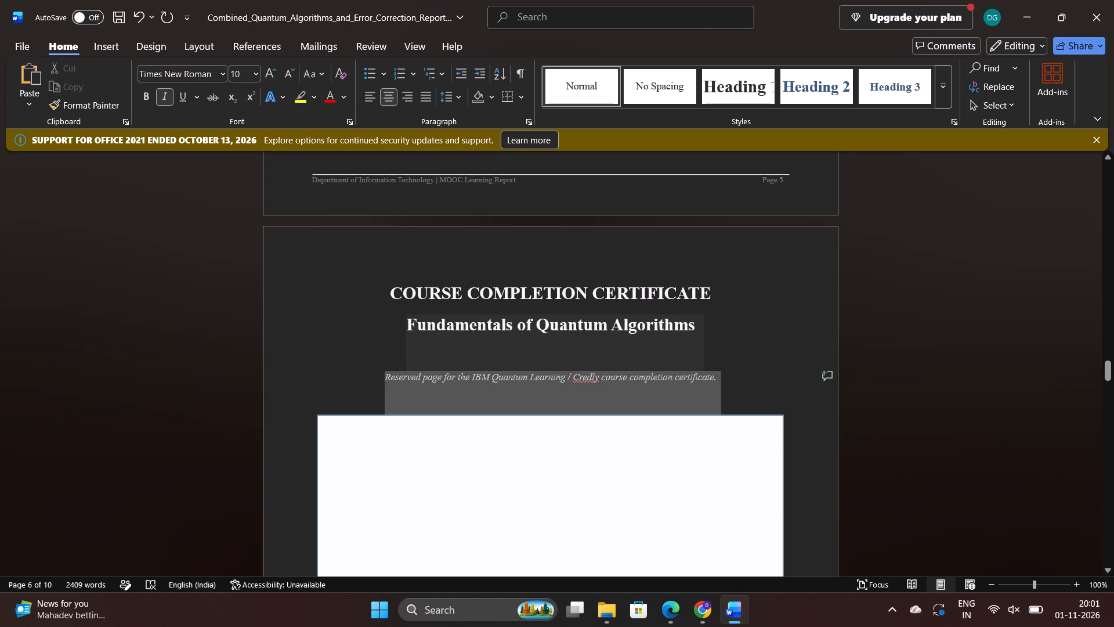
pyautogui.moveTo(390, 387); pyautogui.dragTo(390, 385)
pyautogui.press('BackSpace')
pyautogui.scroll(1, 390, 385)
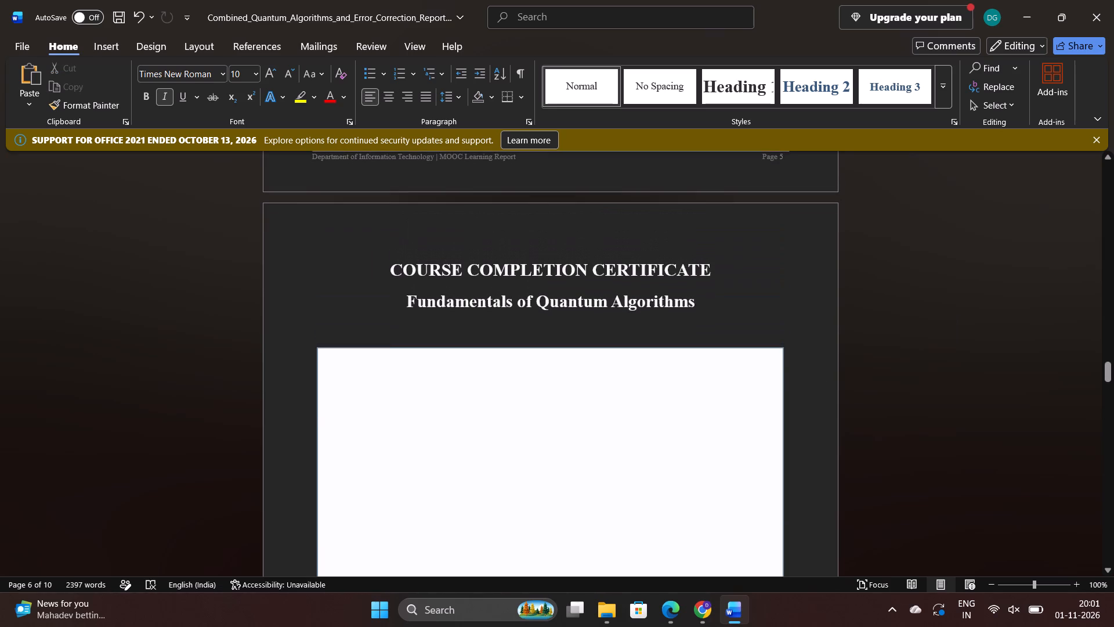
# Cut the white filled rectangle from the certificate area on page 6, keeping the outlined frame.
pyautogui.click(390, 385)
pyautogui.scroll(-1, 390, 385)
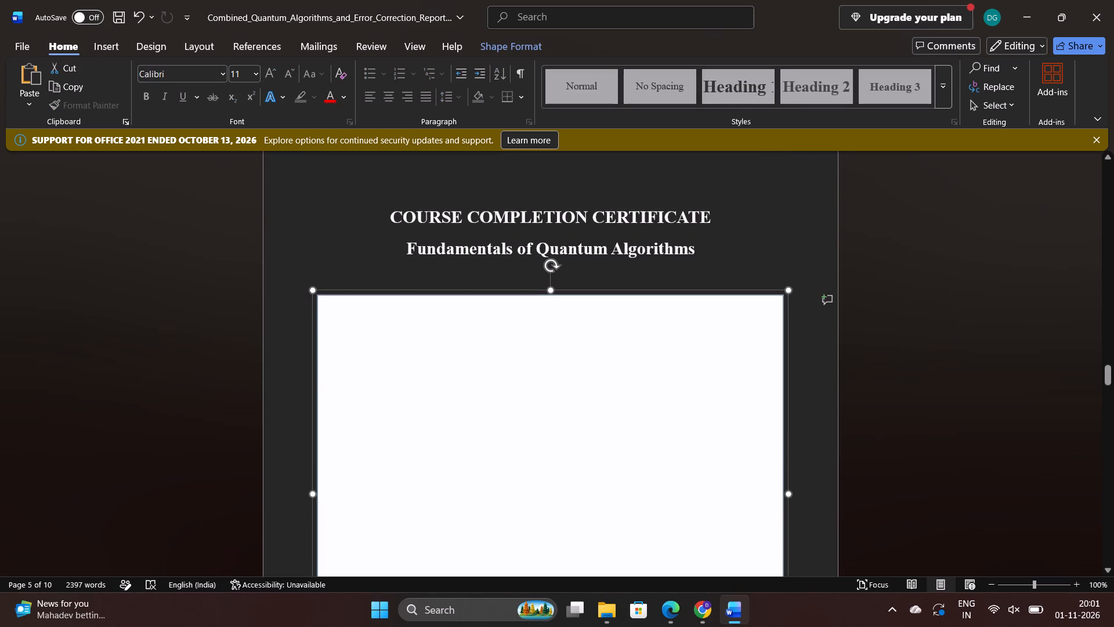
pyautogui.scroll(-1, 390, 385)
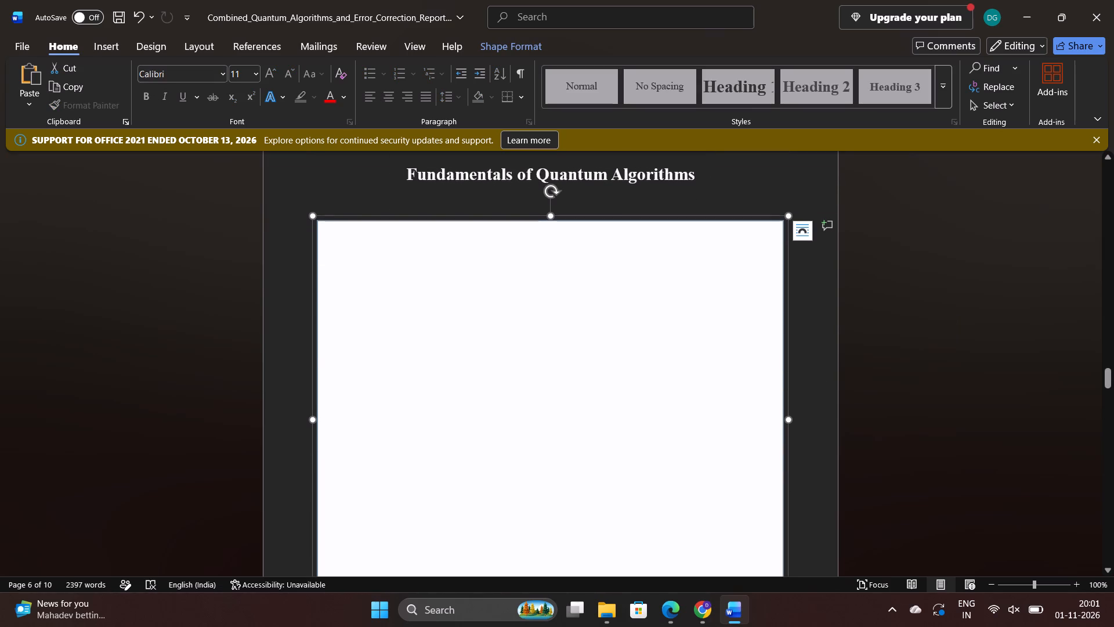
pyautogui.click(670, 329)
pyautogui.rightClick(670, 329)
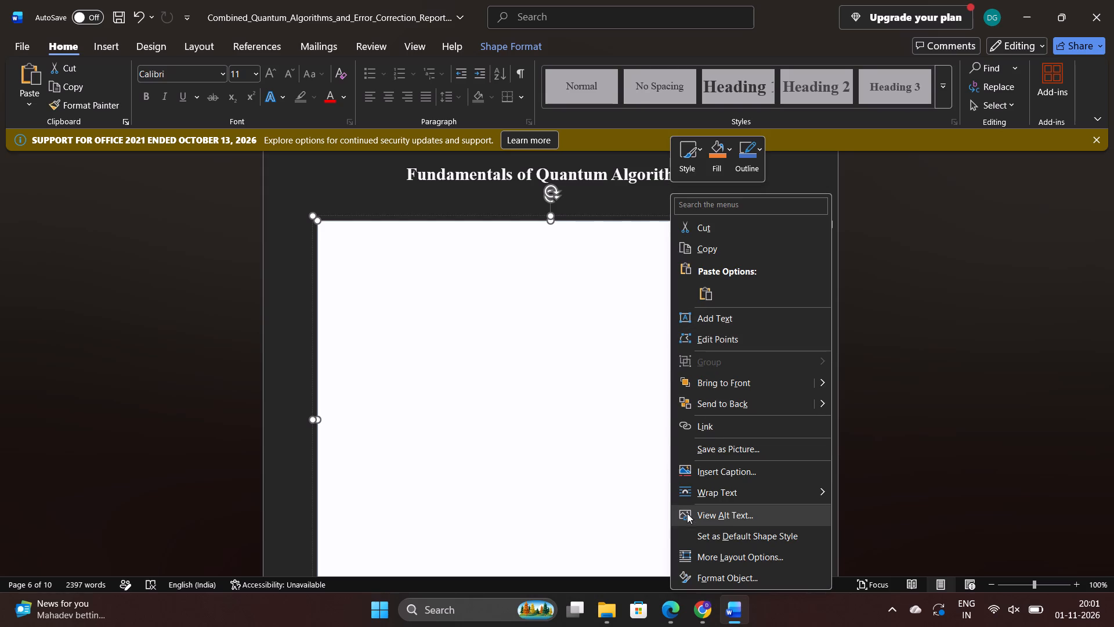
pyautogui.scroll(-1, 688, 518)
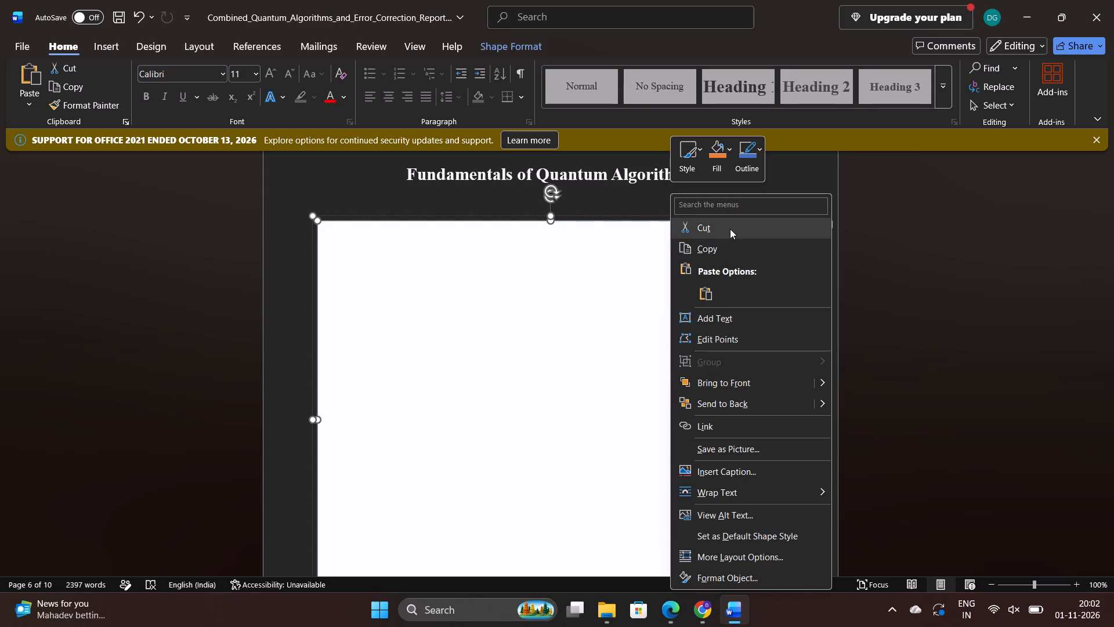
pyautogui.click(730, 229)
pyautogui.click(678, 287)
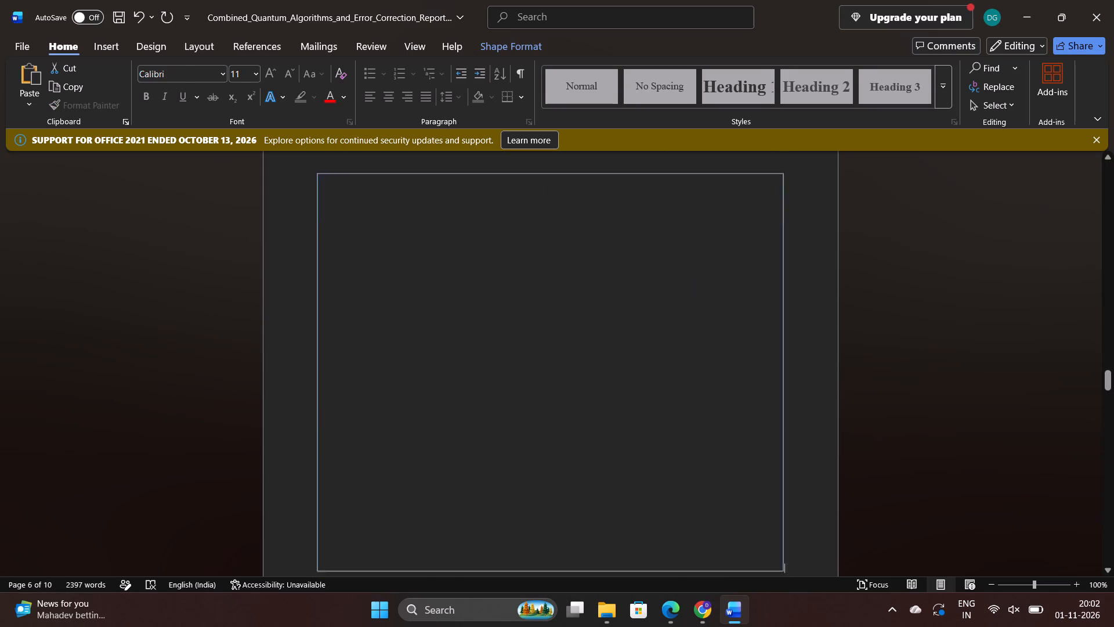
pyautogui.rightClick(678, 287)
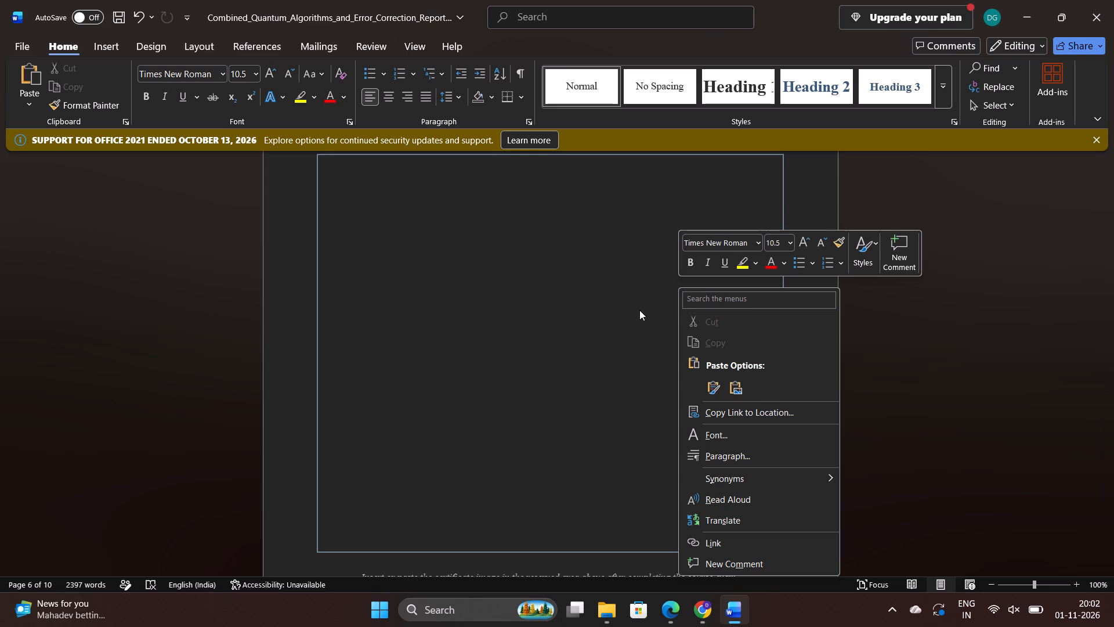
pyautogui.click(626, 316)
pyautogui.scroll(-1, 626, 316)
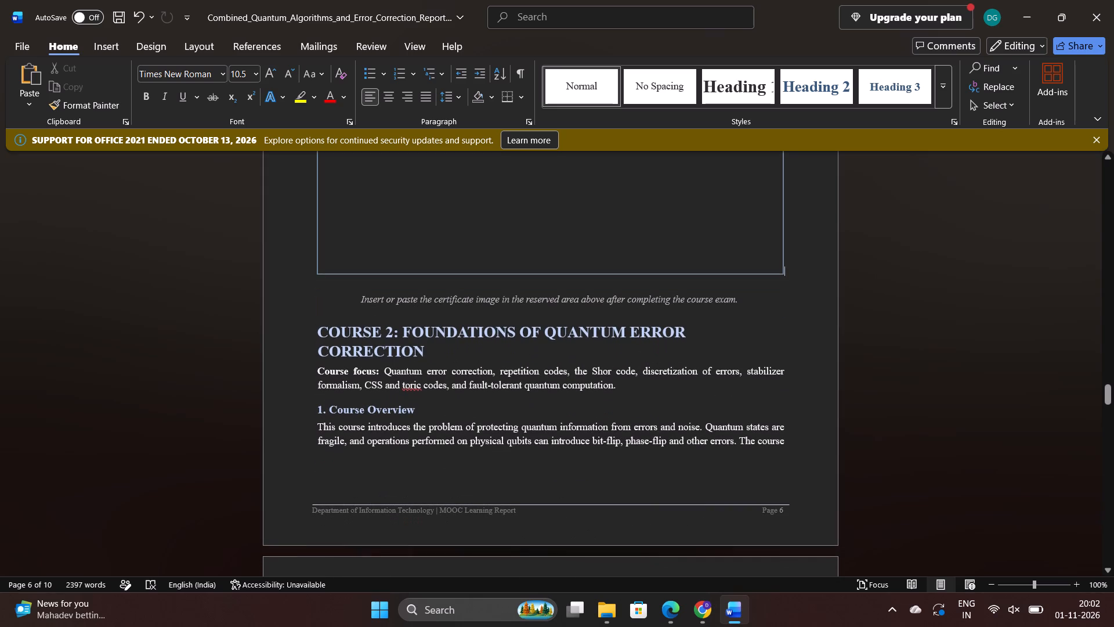
# Delete the italic "Insert or paste the certificate image in the reserved area above..." line below the certificate frame on page 6.
pyautogui.click(740, 308)
pyautogui.press('BackSpace')
pyautogui.press('BackSpace')
pyautogui.press('BackSpace')
pyautogui.press('BackSpace')
pyautogui.press('BackSpace')
pyautogui.press('BackSpace')
pyautogui.press('BackSpace')
pyautogui.press('BackSpace')
pyautogui.press('BackSpace')
pyautogui.press('BackSpace')
pyautogui.press('BackSpace')
pyautogui.press('BackSpace')
pyautogui.press('BackSpace')
pyautogui.press('BackSpace')
pyautogui.press('BackSpace')
pyautogui.press('BackSpace')
pyautogui.press('BackSpace')
pyautogui.press('BackSpace')
pyautogui.press('BackSpace')
pyautogui.press('BackSpace')
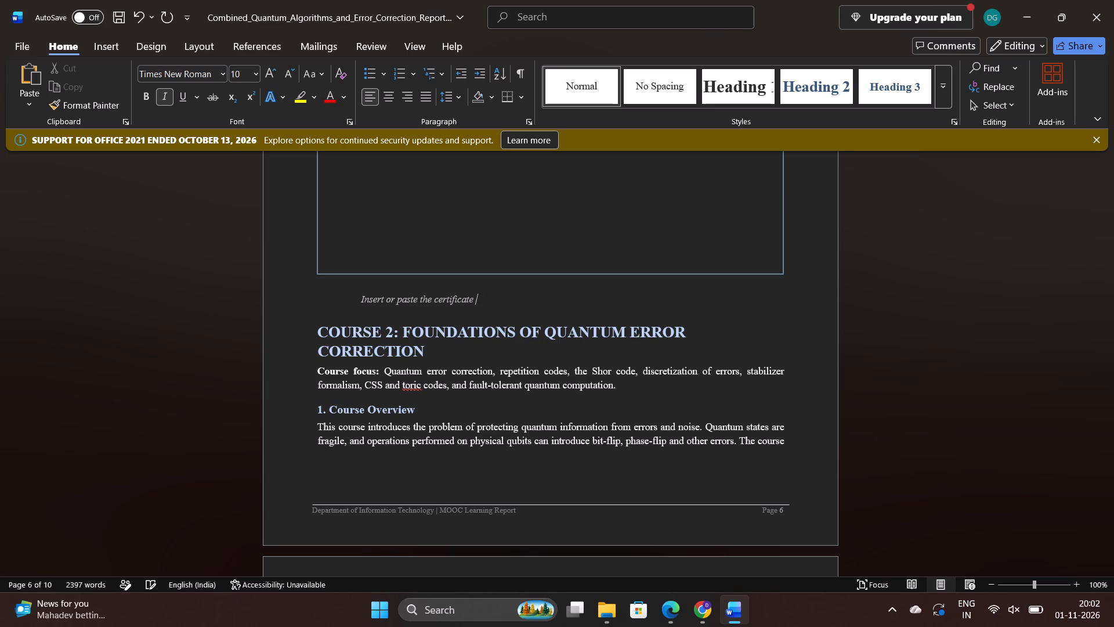
pyautogui.press('BackSpace')
pyautogui.press('BackSpace')
pyautogui.press('BackSpace')
pyautogui.press('BackSpace')
pyautogui.press('BackSpace')
pyautogui.press('BackSpace')
pyautogui.press('BackSpace')
pyautogui.press('BackSpace')
pyautogui.press('BackSpace')
pyautogui.press('BackSpace')
pyautogui.press('BackSpace')
pyautogui.press('BackSpace')
pyautogui.press('BackSpace')
pyautogui.press('BackSpace')
pyautogui.press('BackSpace')
pyautogui.press('BackSpace')
pyautogui.press('BackSpace')
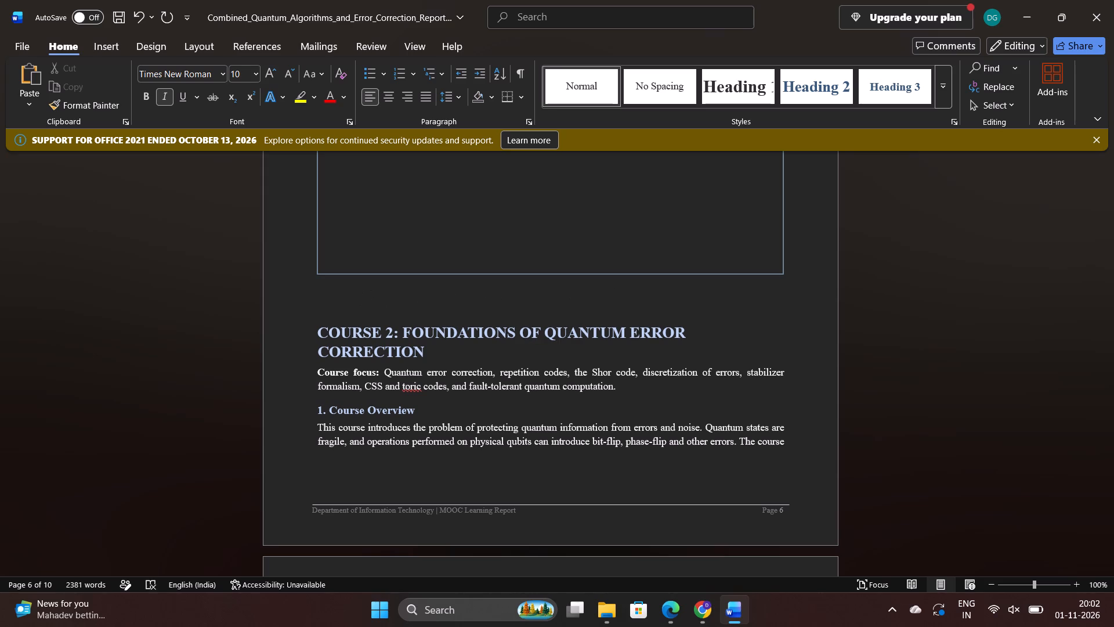
# Delete the empty outlined certificate frame below the Fundamentals of Quantum Algorithms heading on page 6.
pyautogui.press('BackSpace')
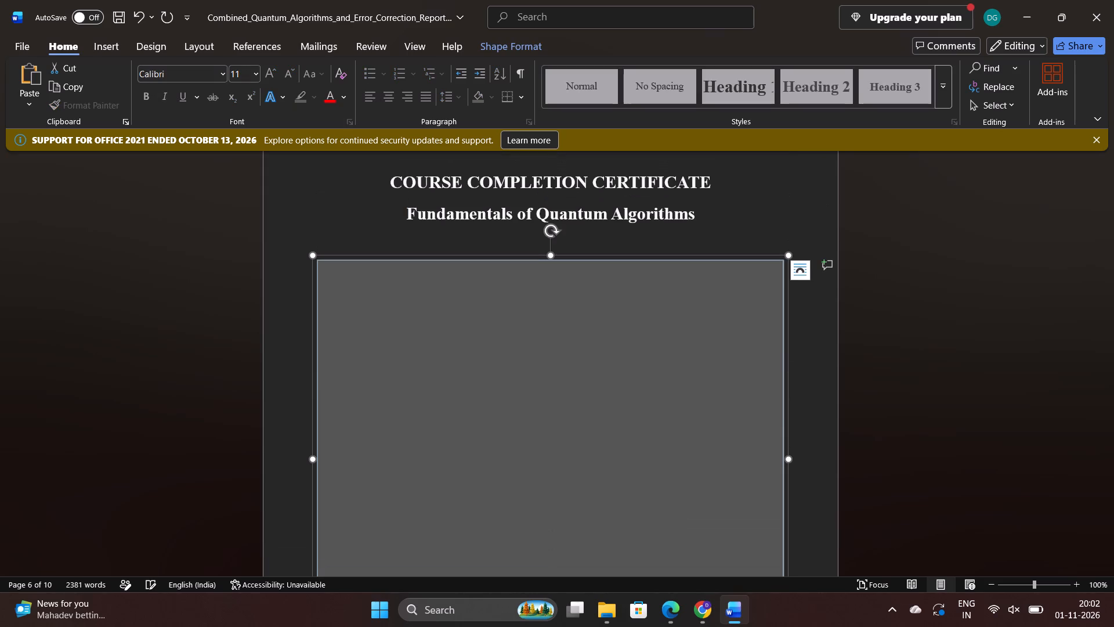
pyautogui.scroll(-3, 740, 308)
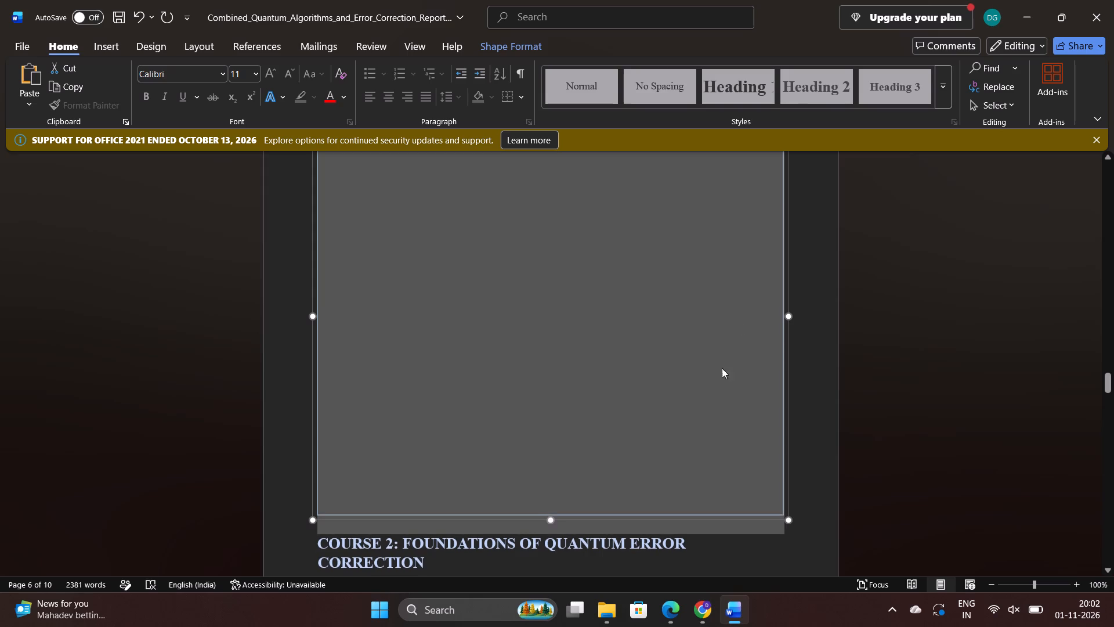
pyautogui.click(715, 381)
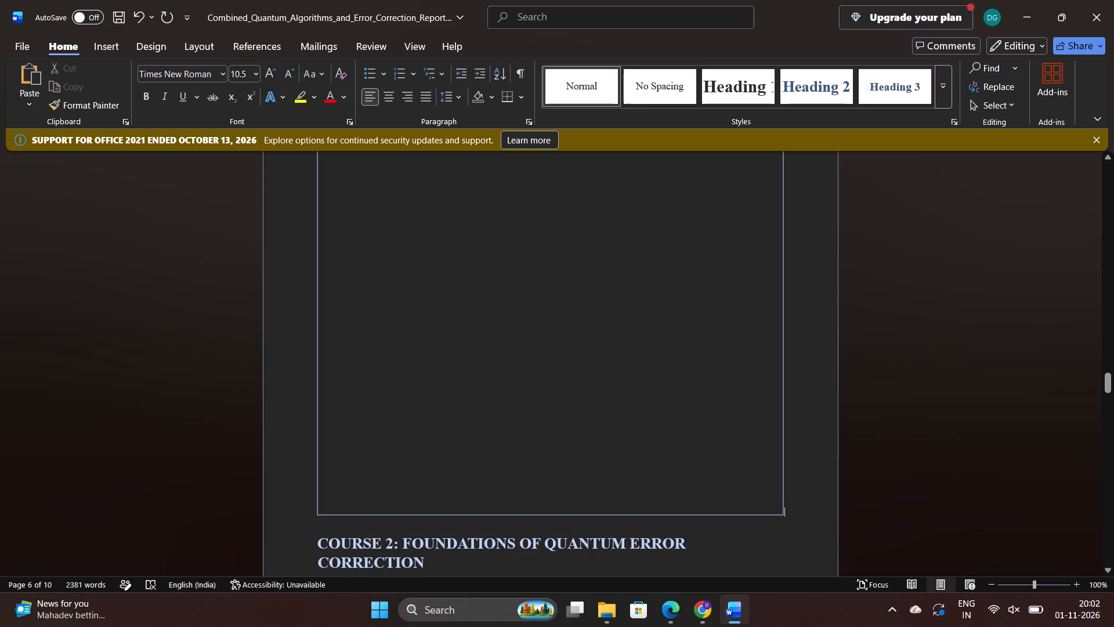
pyautogui.click(715, 381)
pyautogui.press('BackSpace')
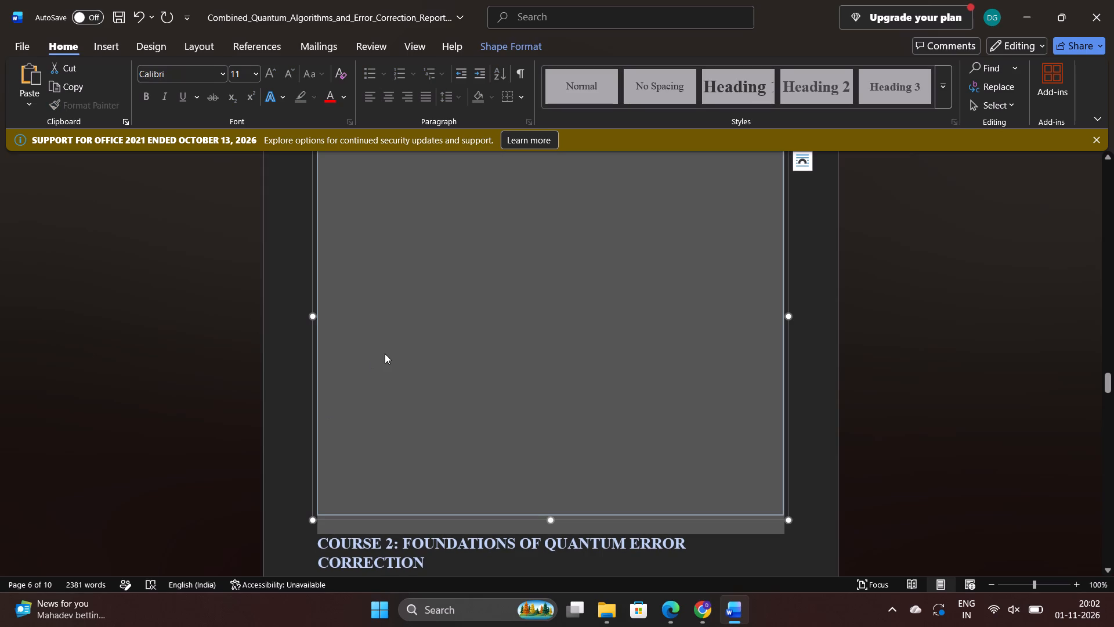
pyautogui.press('Delete')
# Insert 18 blank lines above the COURSE 2: FOUNDATIONS OF QUANTUM ERROR CORRECTION heading to move it to the top of page 7.
pyautogui.scroll(2, 385, 354)
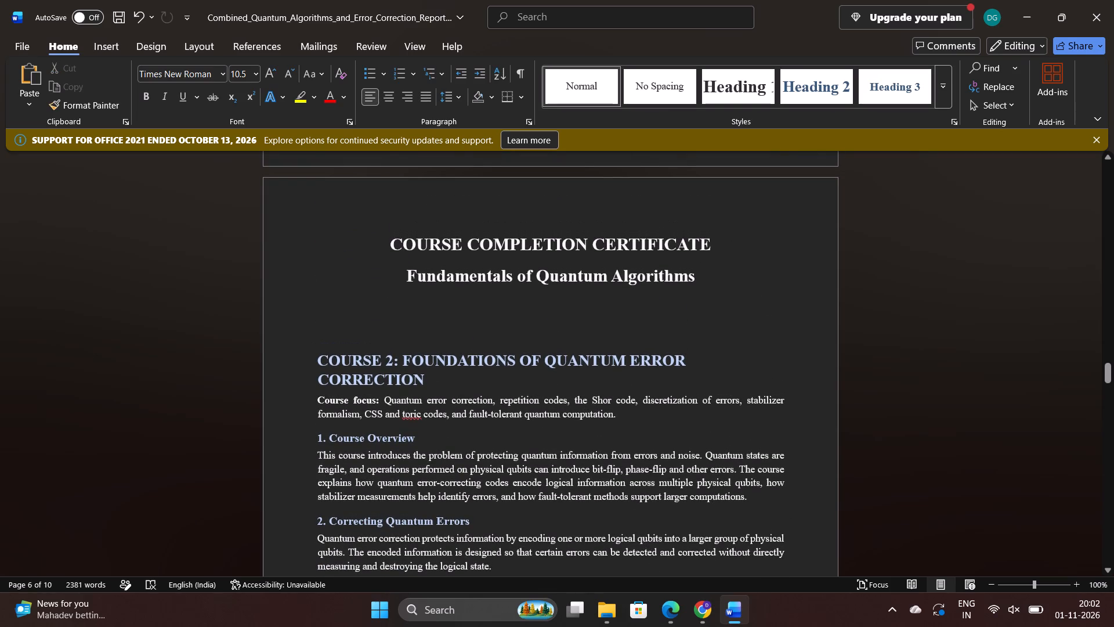
pyautogui.press('Return')
pyautogui.press('Return')
pyautogui.press('Return')
pyautogui.press('Return')
pyautogui.press('Return')
pyautogui.press('Return')
pyautogui.press('Return')
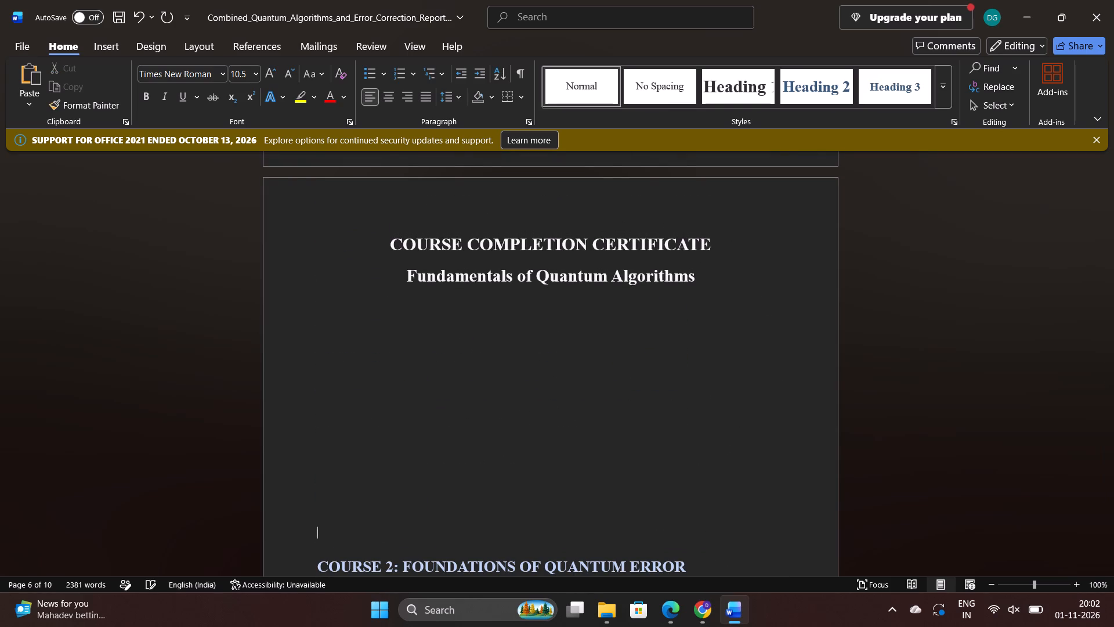
pyautogui.scroll(-1, 393, 313)
pyautogui.press('Return')
pyautogui.press('Return')
pyautogui.press('Return')
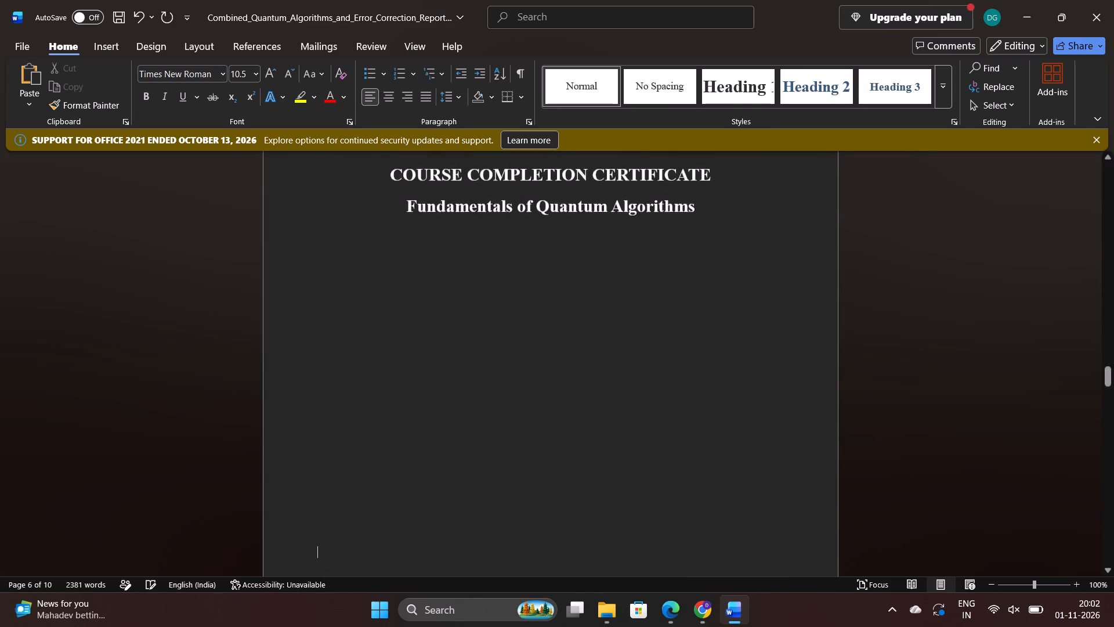
pyautogui.scroll(-2, 393, 313)
pyautogui.press('Return')
pyautogui.press('Return')
pyautogui.press('Return')
pyautogui.press('Return')
pyautogui.press('Return')
pyautogui.press('Return')
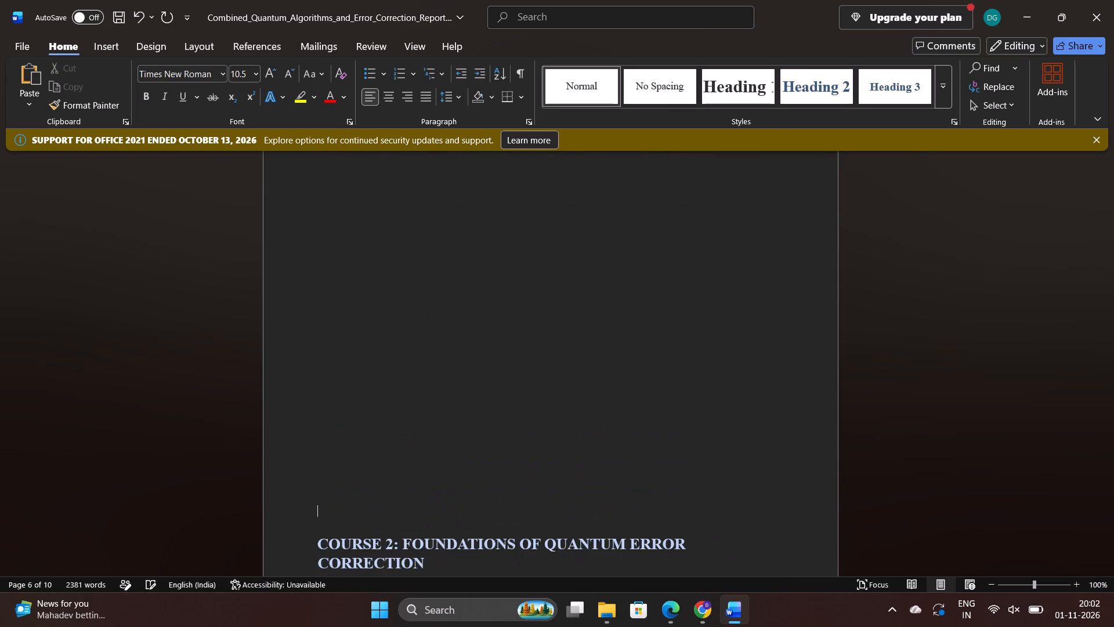
pyautogui.scroll(-1, 393, 313)
pyautogui.press('Return')
pyautogui.press('Return')
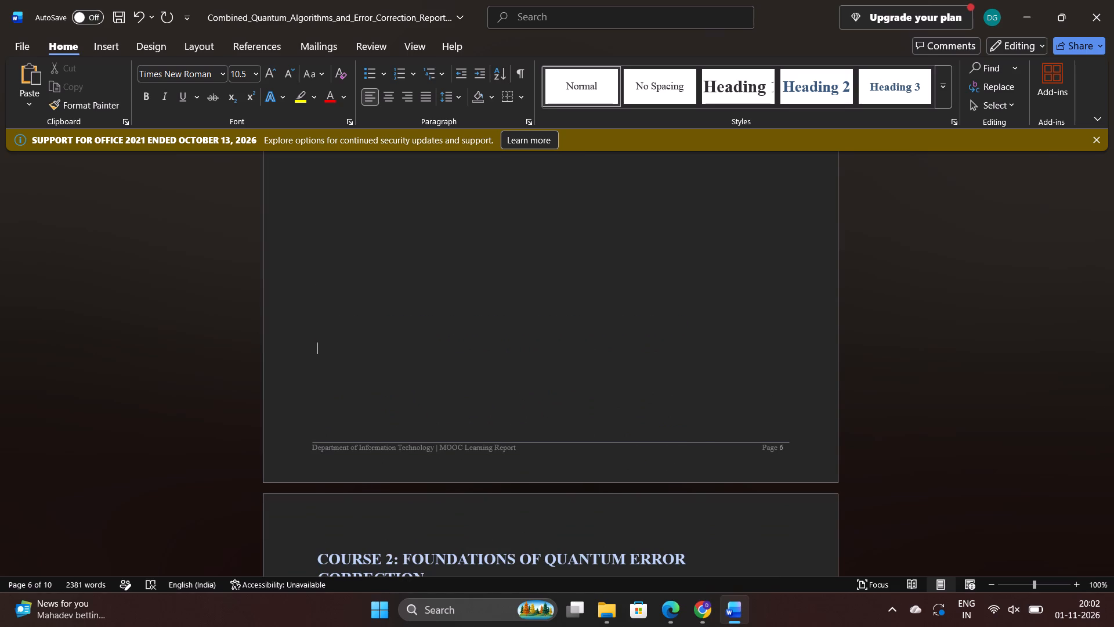
# Place the insertion point in page 6's blank area, then open the FundamentalsofQuantumAlgorithms_Badge PDF from Downloads and snip its whole certificate page.
pyautogui.scroll(3, 393, 313)
pyautogui.click(458, 254)
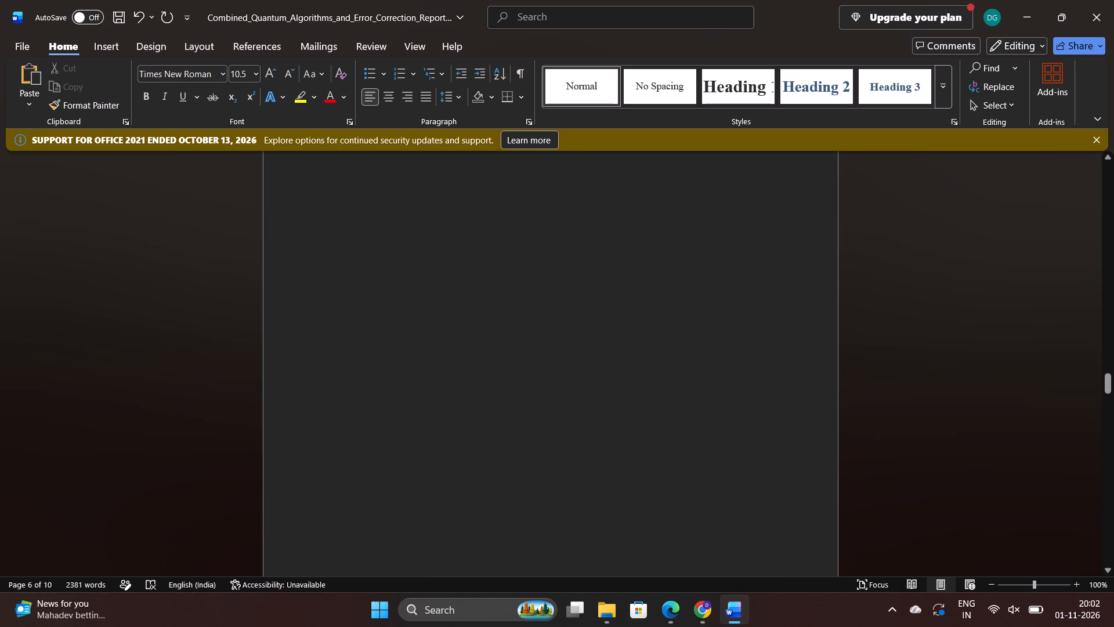
pyautogui.click(600, 617)
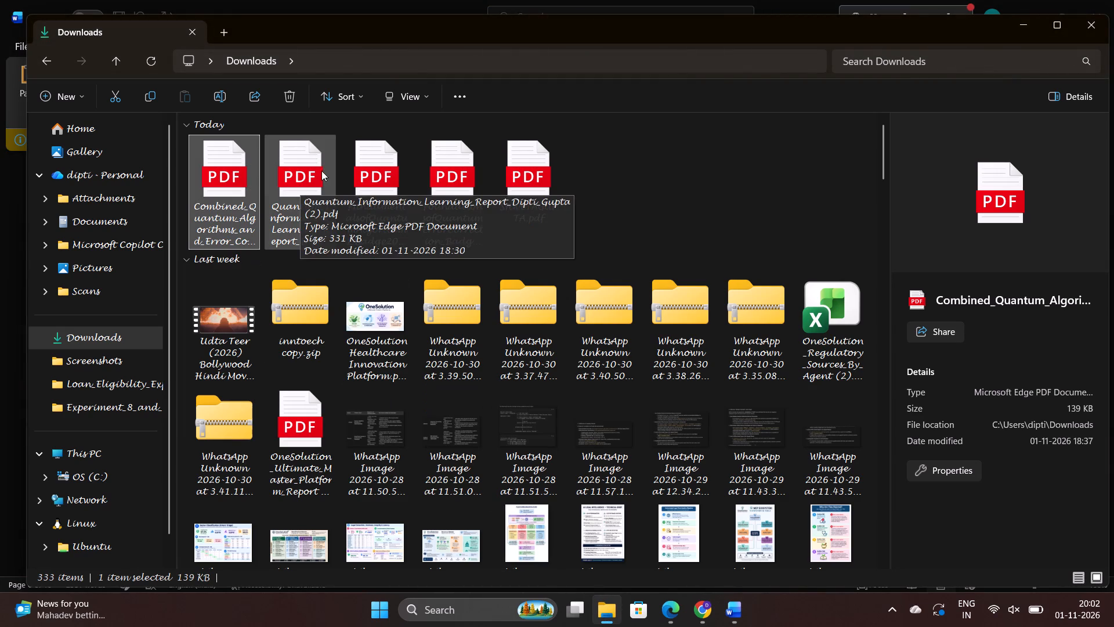
pyautogui.doubleClick(367, 166)
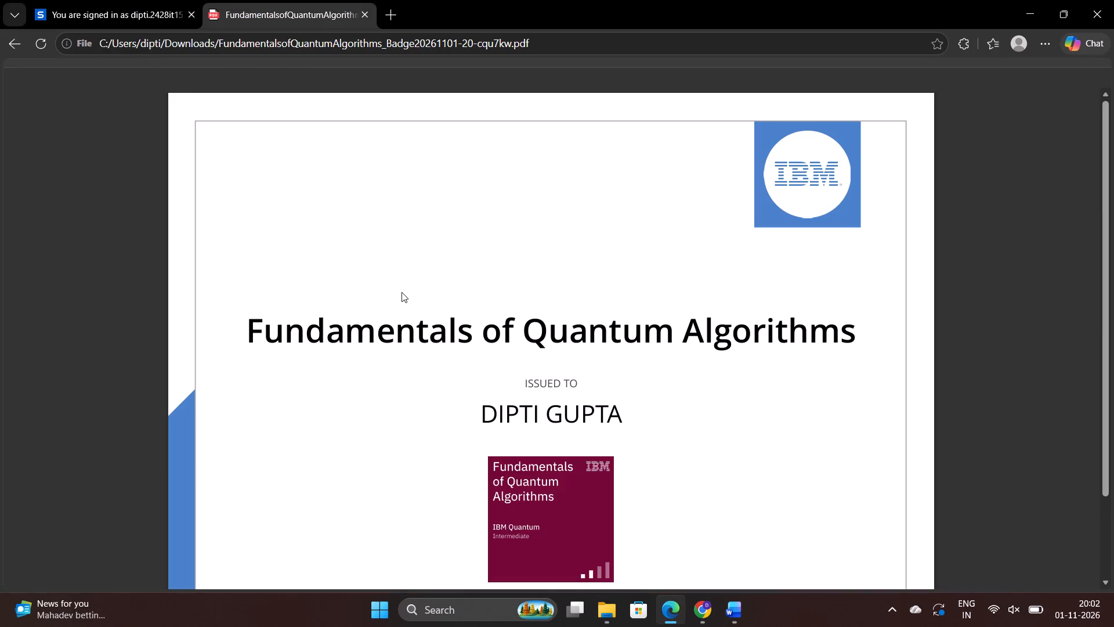
pyautogui.scroll(-1, 402, 292)
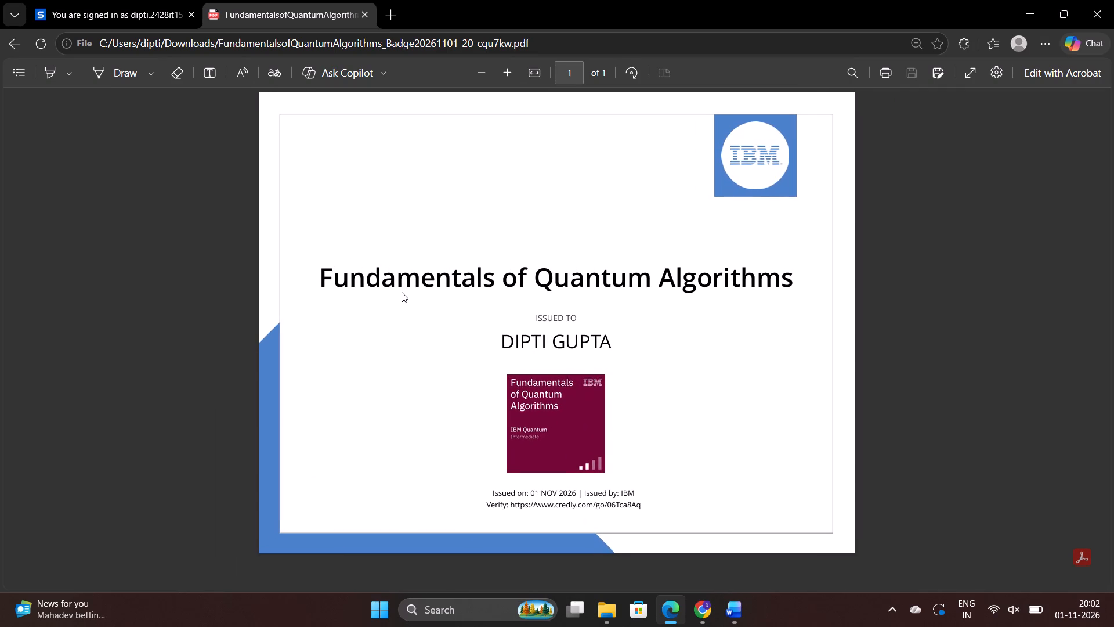
pyautogui.press('Print')
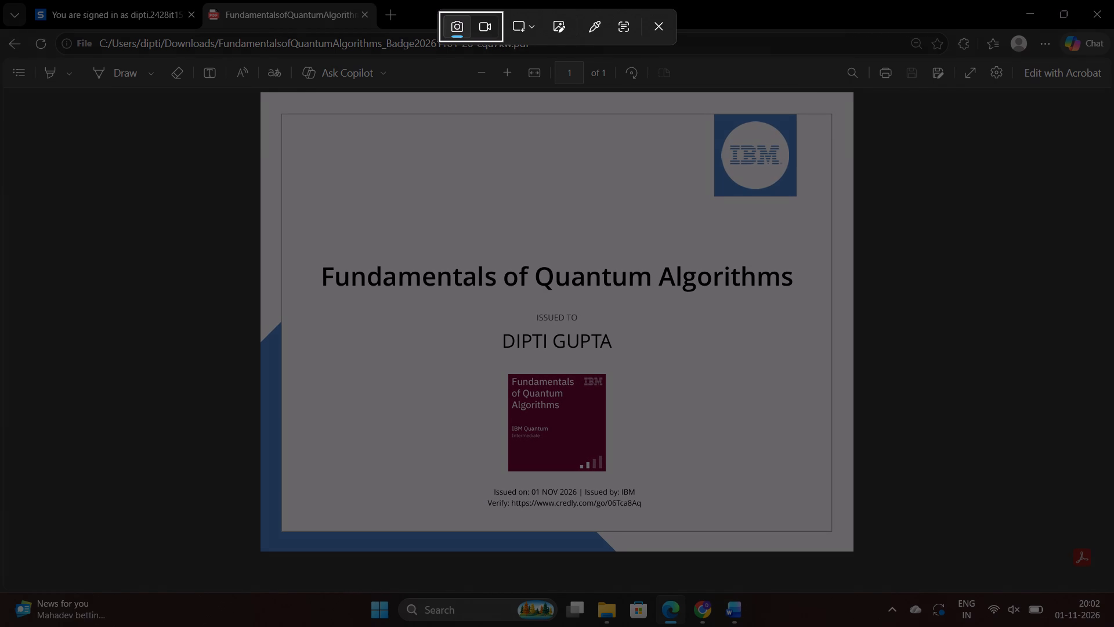
pyautogui.moveTo(261, 92); pyautogui.dragTo(849, 552)
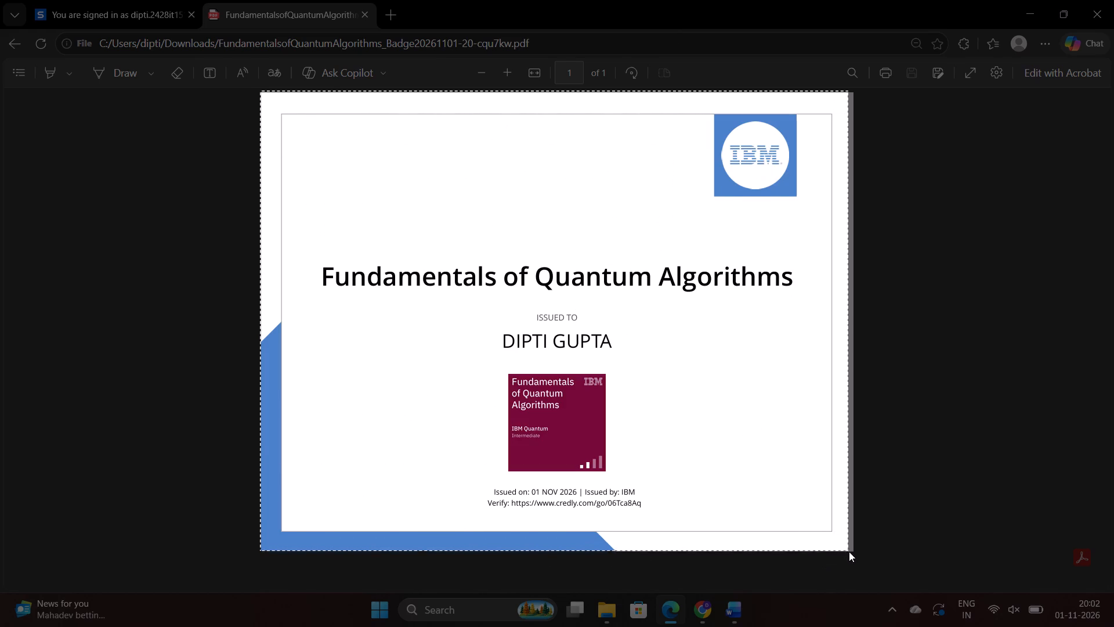
pyautogui.moveTo(849, 552); pyautogui.dragTo(851, 549)
# Switch back to the Word report and paste the captured certificate image into the blank area of page 6.
pyautogui.click(730, 621)
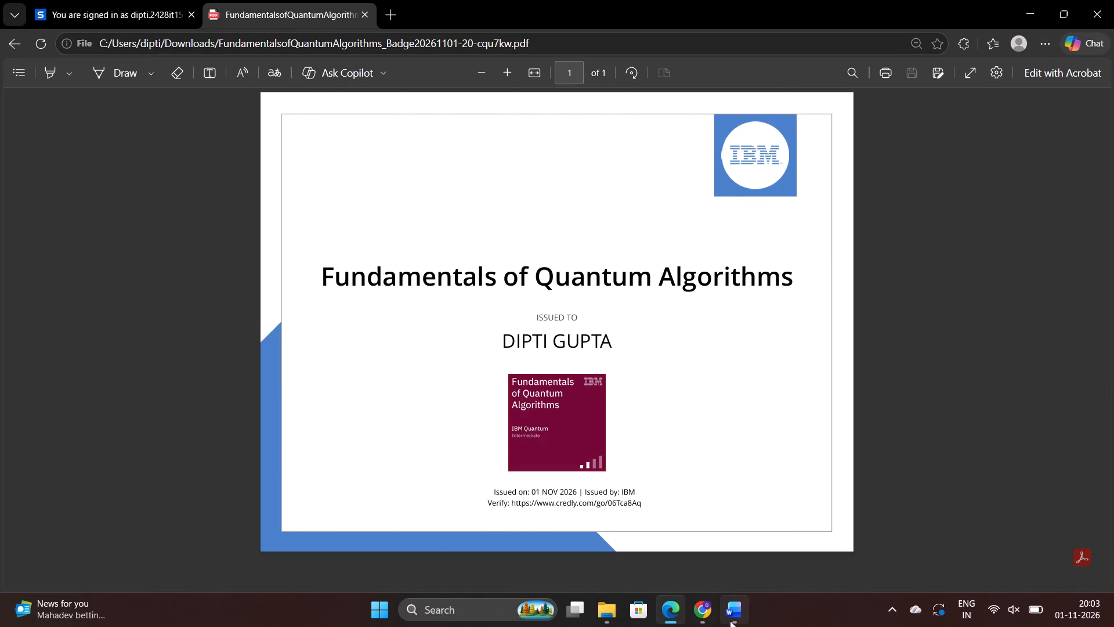
pyautogui.hotkey('ctrl', 'v')
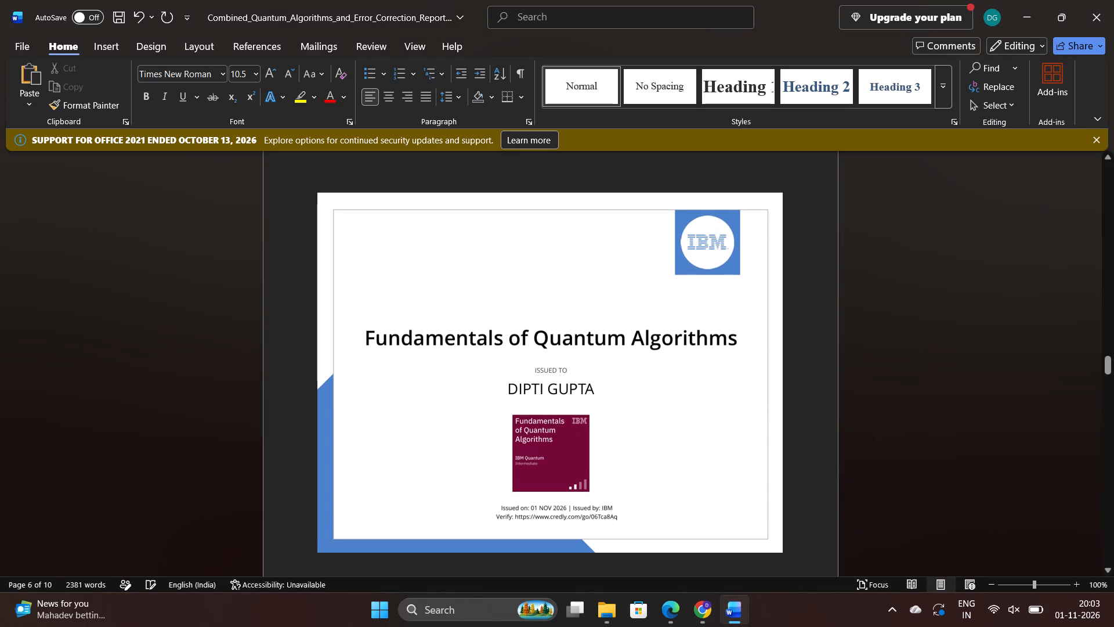
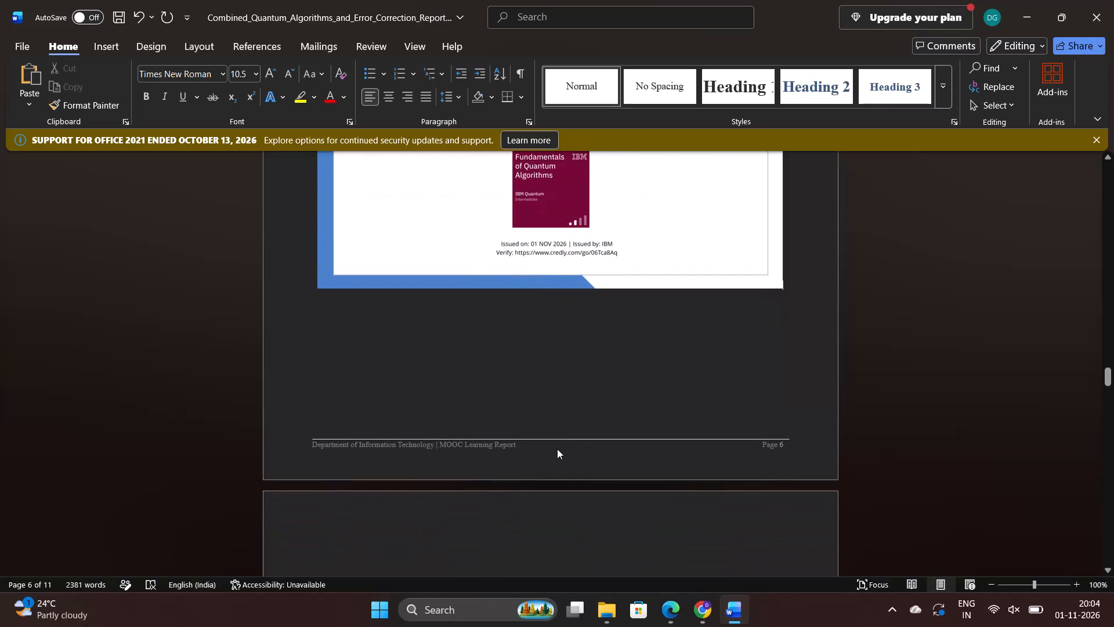
# Delete the surplus blank lines above the COURSE 2: FOUNDATIONS OF QUANTUM ERROR CORRECTION heading, keeping the heading at the top of page 7.
pyautogui.click(599, 447)
pyautogui.scroll(-4, 599, 447)
pyautogui.scroll(3, 599, 447)
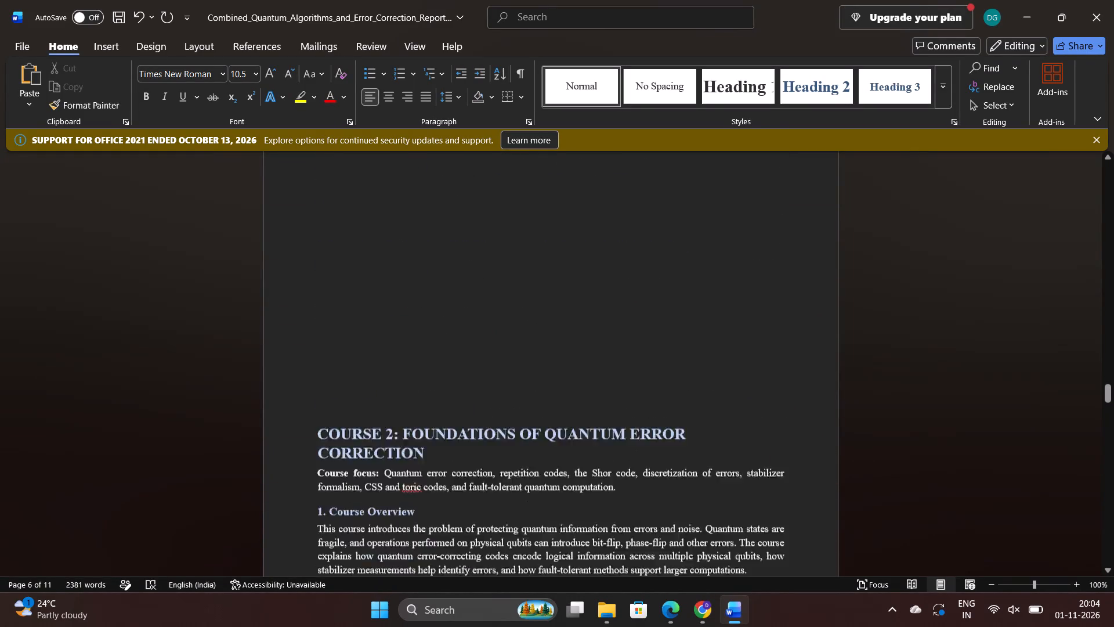
pyautogui.click(320, 513)
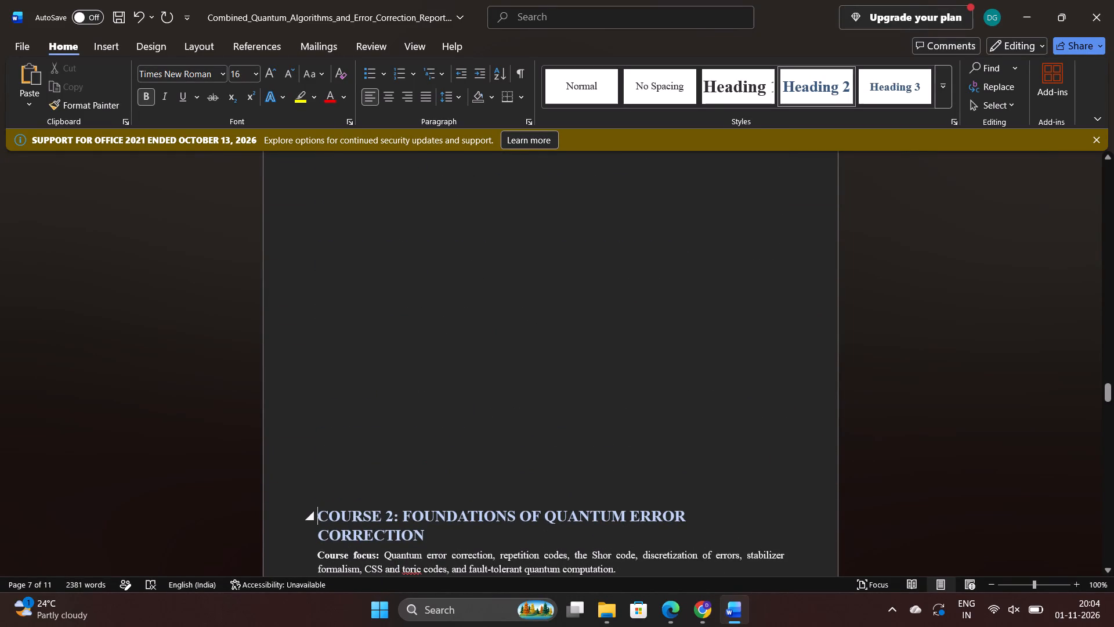
pyautogui.press('BackSpace')
pyautogui.press('BackSpace')
pyautogui.press('BackSpace')
pyautogui.press('BackSpace')
pyautogui.press('BackSpace')
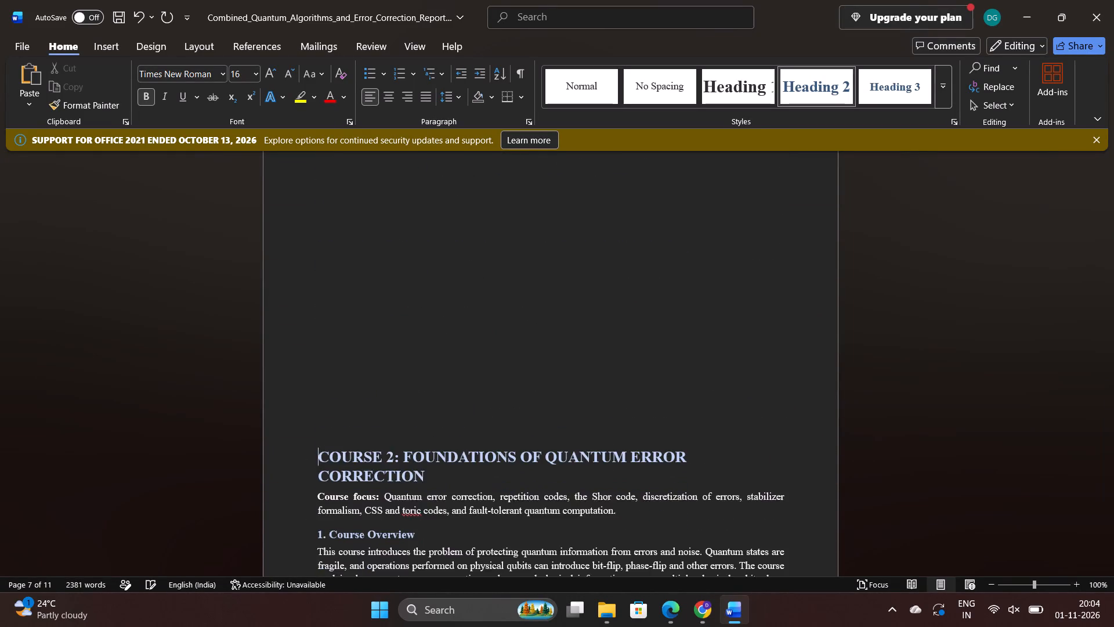
pyautogui.press('BackSpace')
pyautogui.press('BackSpace')
pyautogui.press('BackSpace')
pyautogui.press('BackSpace')
pyautogui.press('BackSpace')
pyautogui.press('BackSpace')
pyautogui.press('BackSpace')
pyautogui.press('BackSpace')
pyautogui.press('BackSpace')
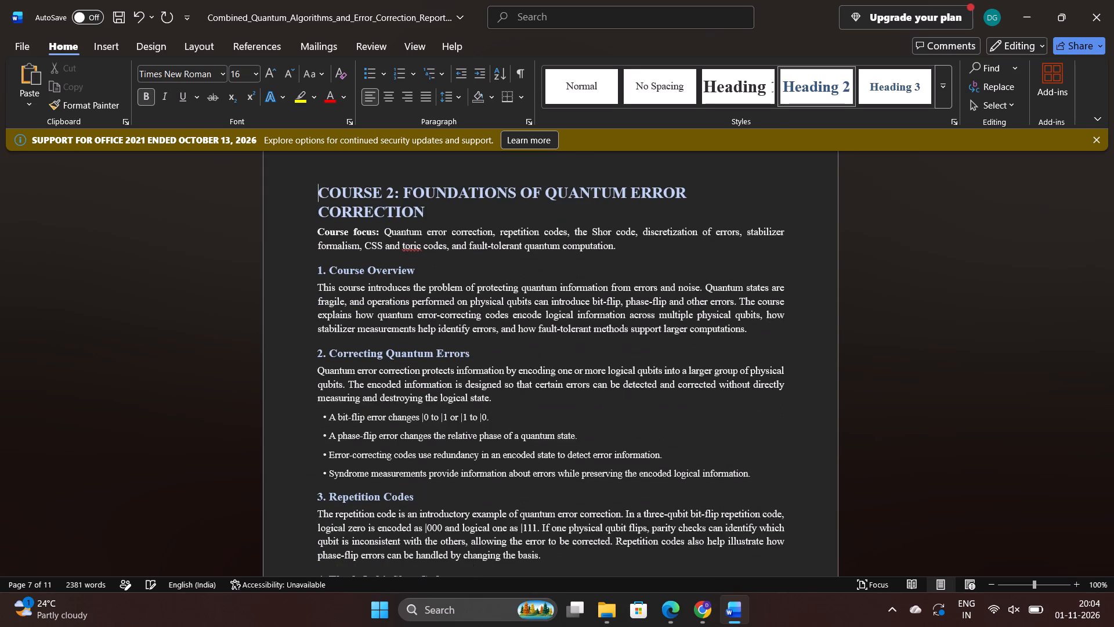
pyautogui.scroll(1, 320, 513)
pyautogui.press('BackSpace')
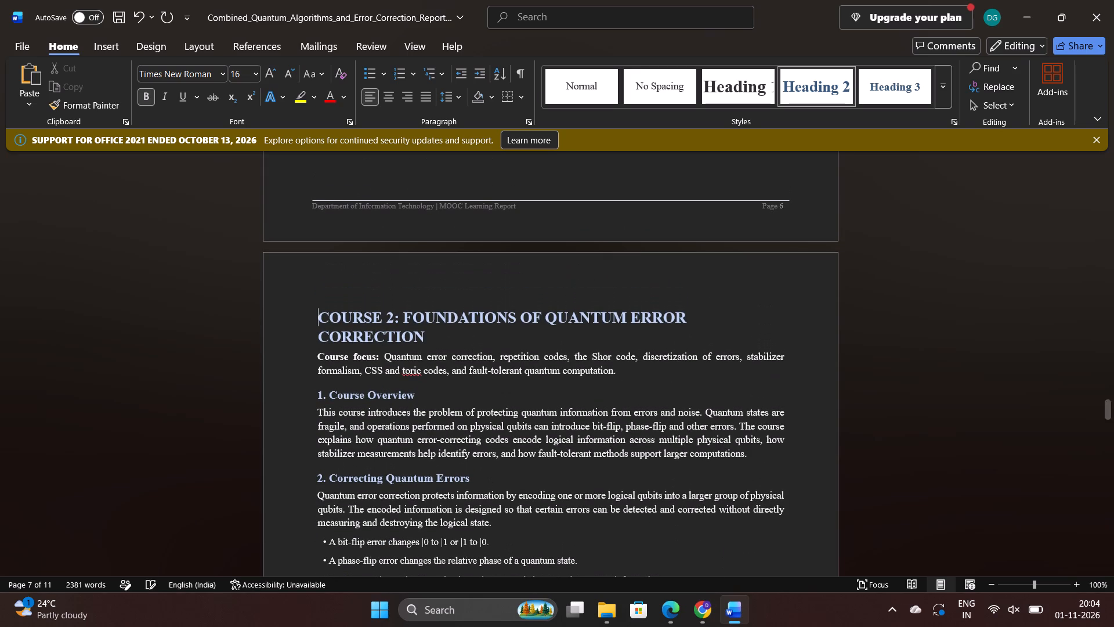
pyautogui.press('BackSpace')
pyautogui.press('BackSpace')
pyautogui.press('Return')
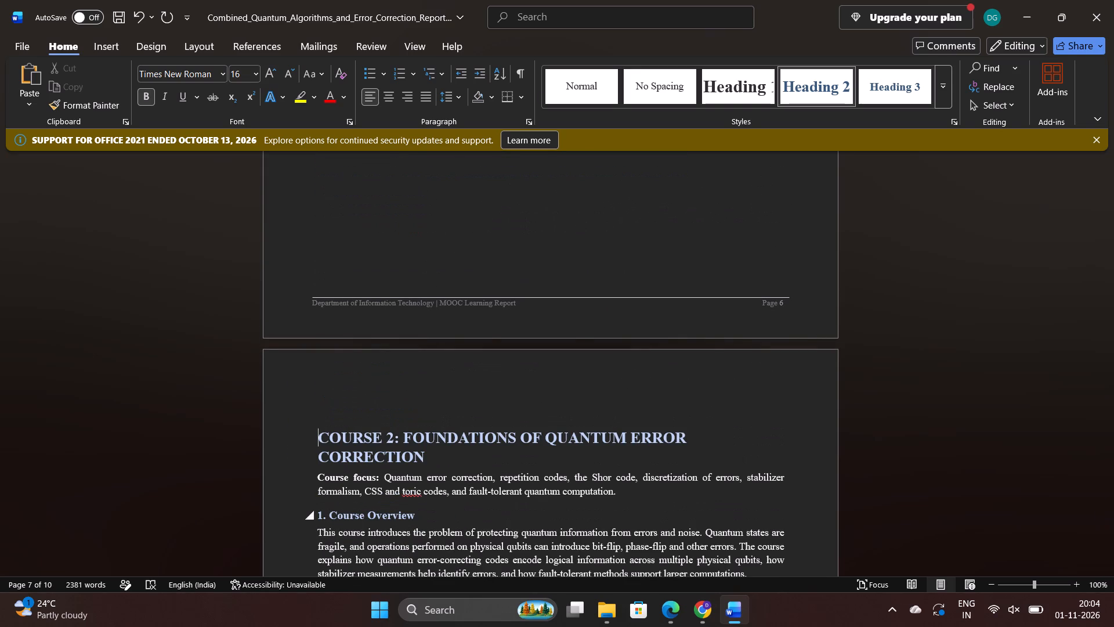
# Delete surplus blank lines between the Fundamentals of Quantum Algorithms heading and the certificate image on page 6.
pyautogui.scroll(-1, 320, 513)
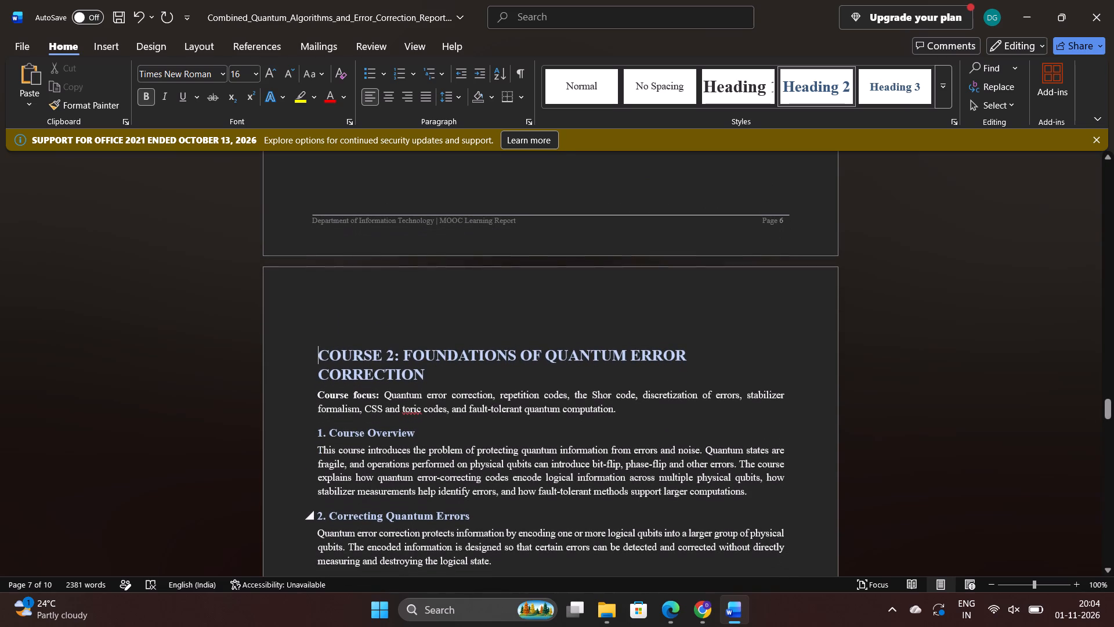
pyautogui.scroll(-2, 320, 513)
pyautogui.scroll(1, 320, 513)
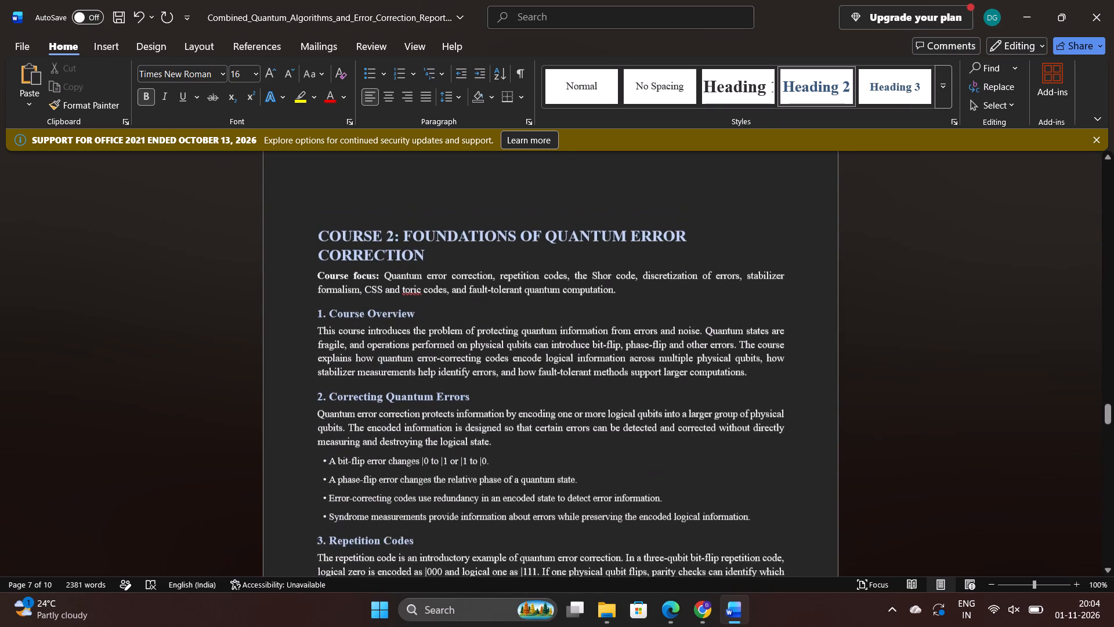
pyautogui.scroll(1, 320, 513)
pyautogui.scroll(4, 330, 336)
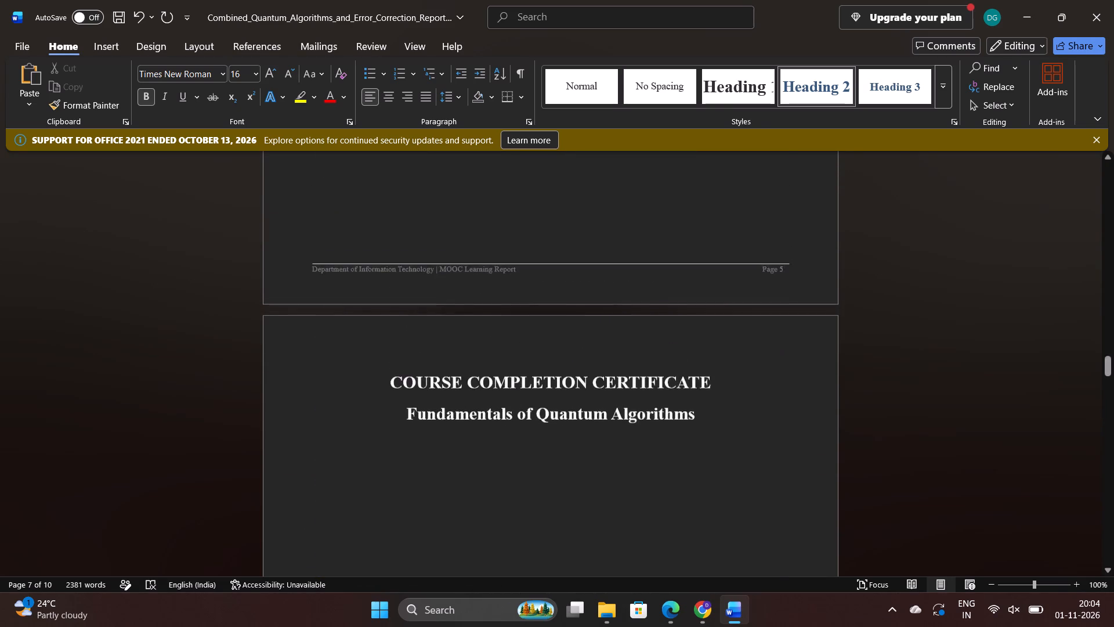
pyautogui.click(343, 394)
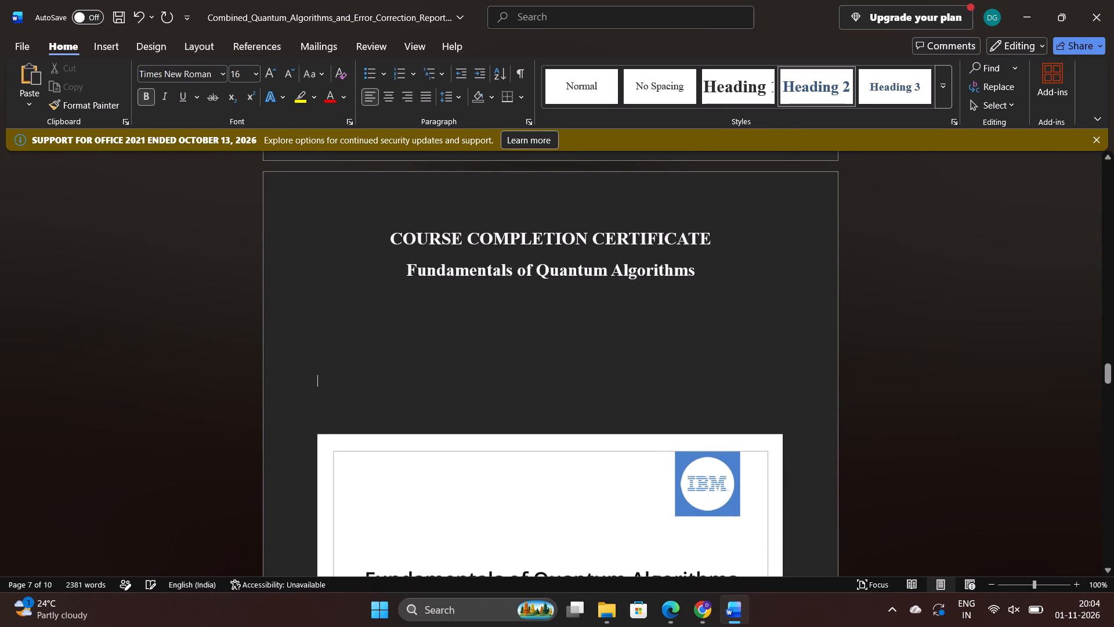
pyautogui.press('BackSpace')
pyautogui.press('BackSpace')
pyautogui.press('BackSpace')
pyautogui.press('BackSpace')
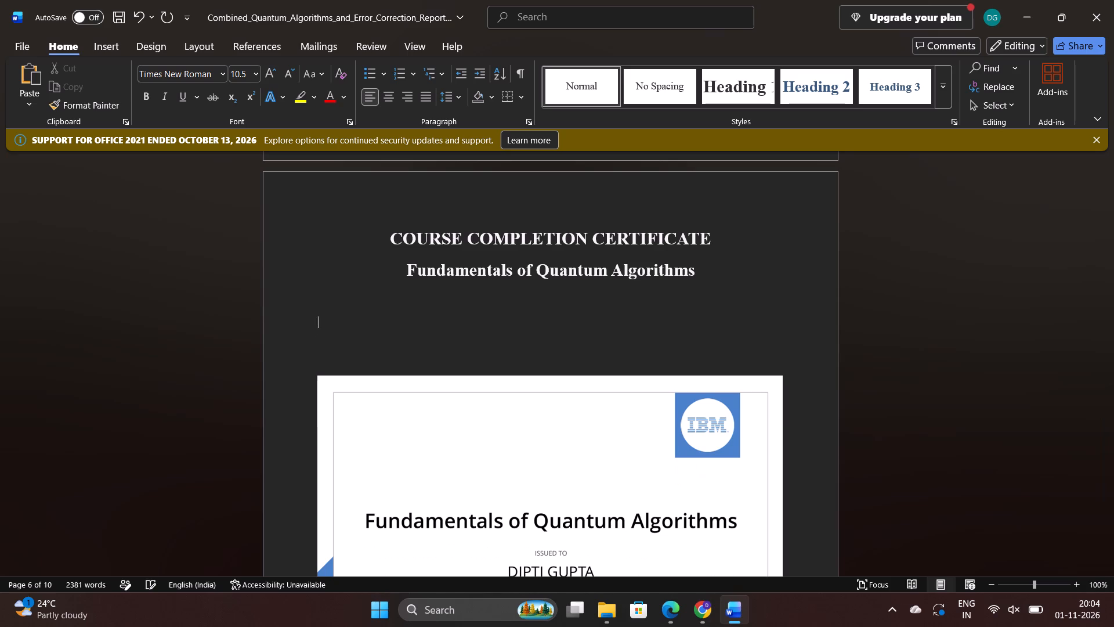
pyautogui.press('Down')
pyautogui.press('BackSpace')
pyautogui.press('BackSpace')
pyautogui.press('Down')
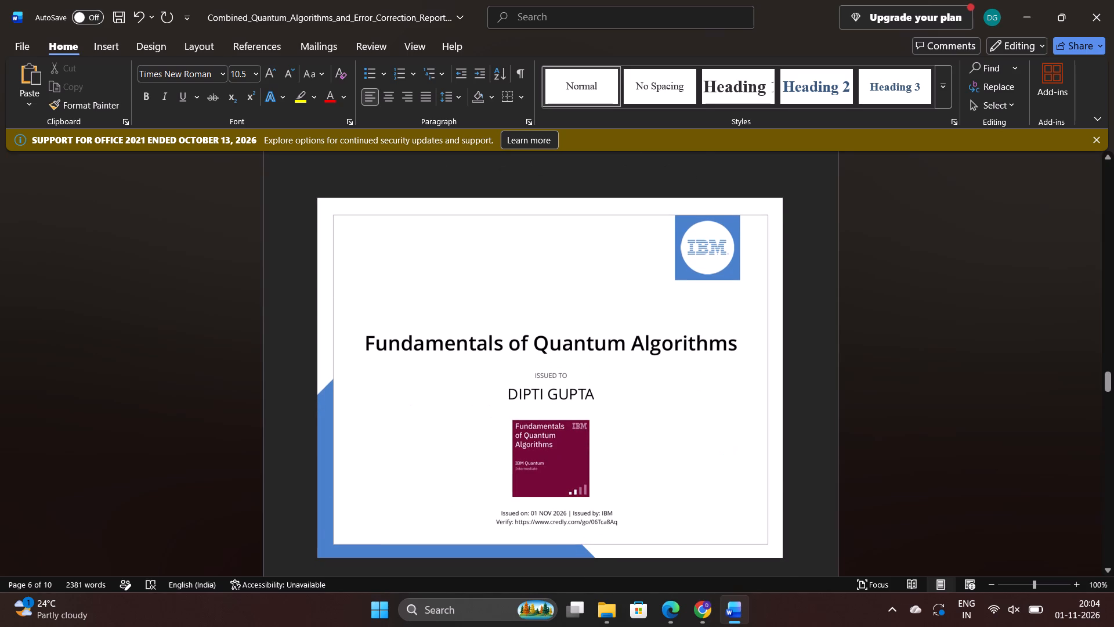
# Insert three blank lines below the certificate image to push the COURSE 2 heading back onto page 7.
pyautogui.scroll(1, 343, 394)
pyautogui.scroll(-4, 343, 394)
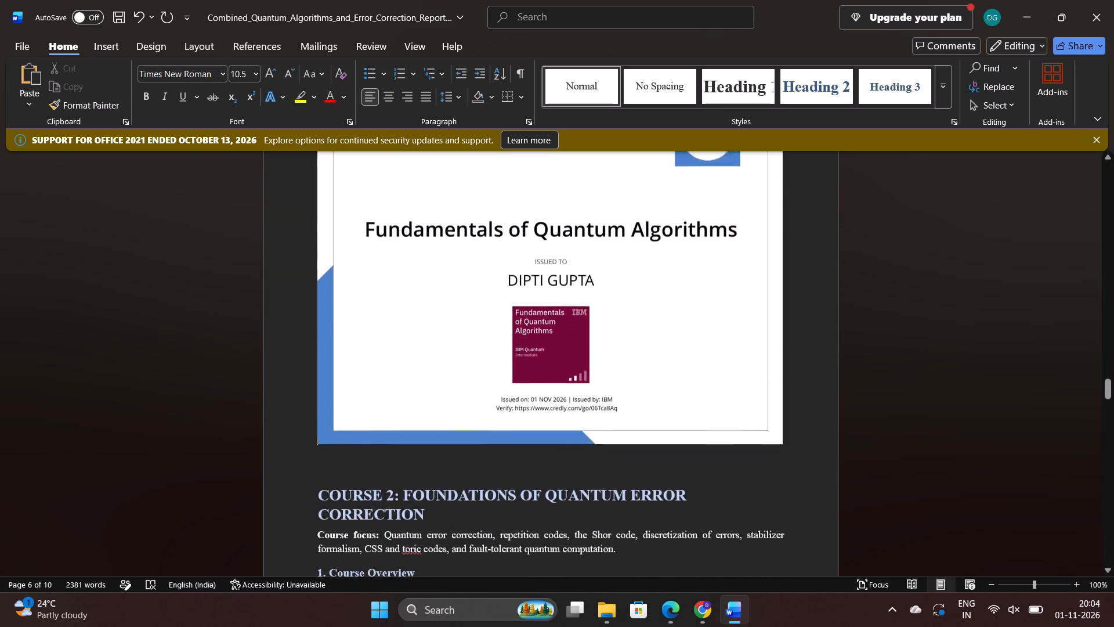
pyautogui.scroll(-1, 343, 394)
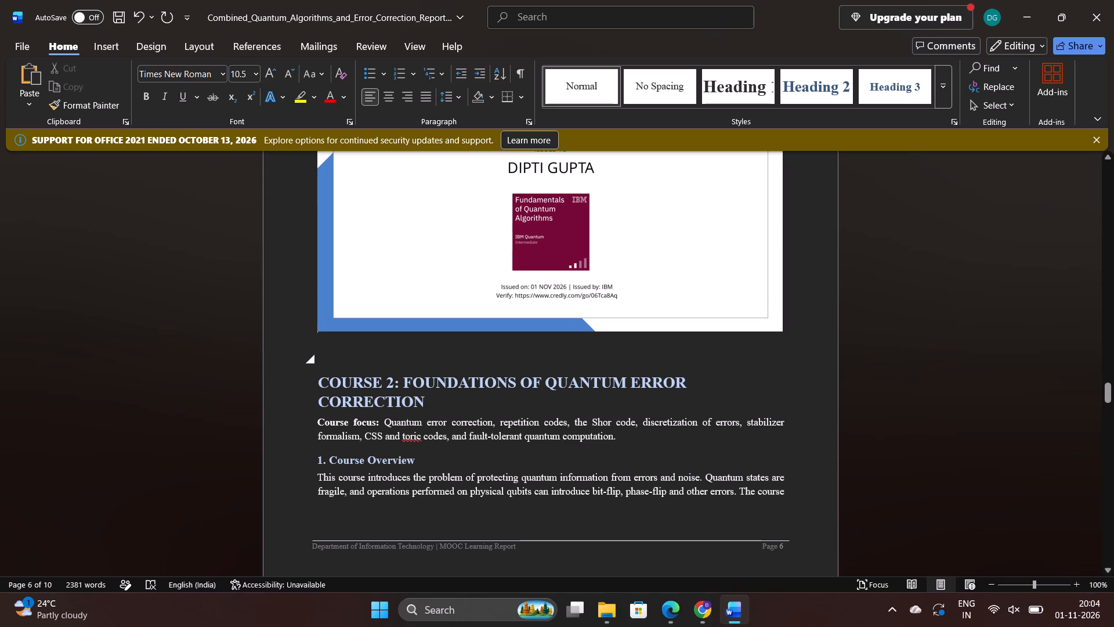
pyautogui.click(317, 362)
pyautogui.press('Return')
pyautogui.press('Return')
pyautogui.press('Return')
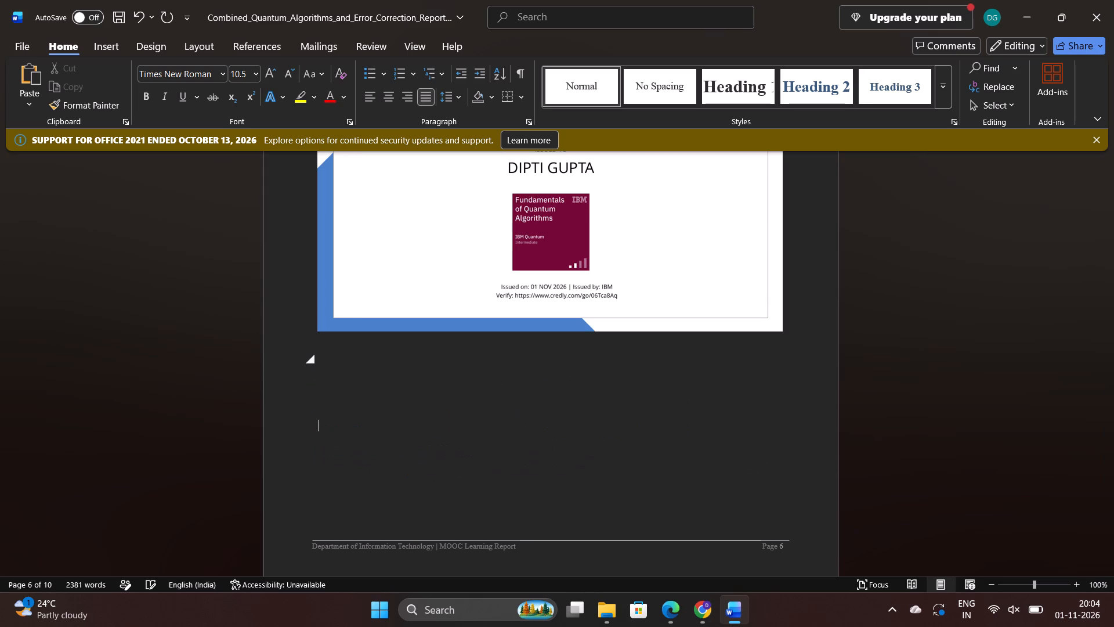
# Delete the repeated FOUNDATIONS OF QUANTUM ERROR CORRECTION heading above section 6, The Stabilizer Formalism, on page 7.
pyautogui.scroll(-6, 317, 362)
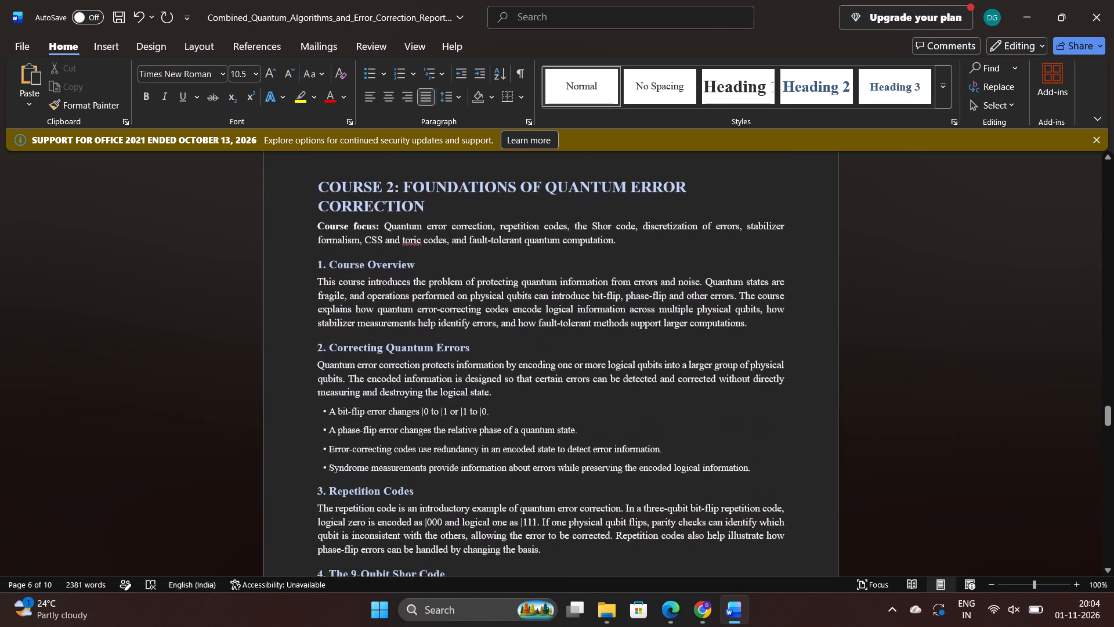
pyautogui.scroll(-3, 317, 362)
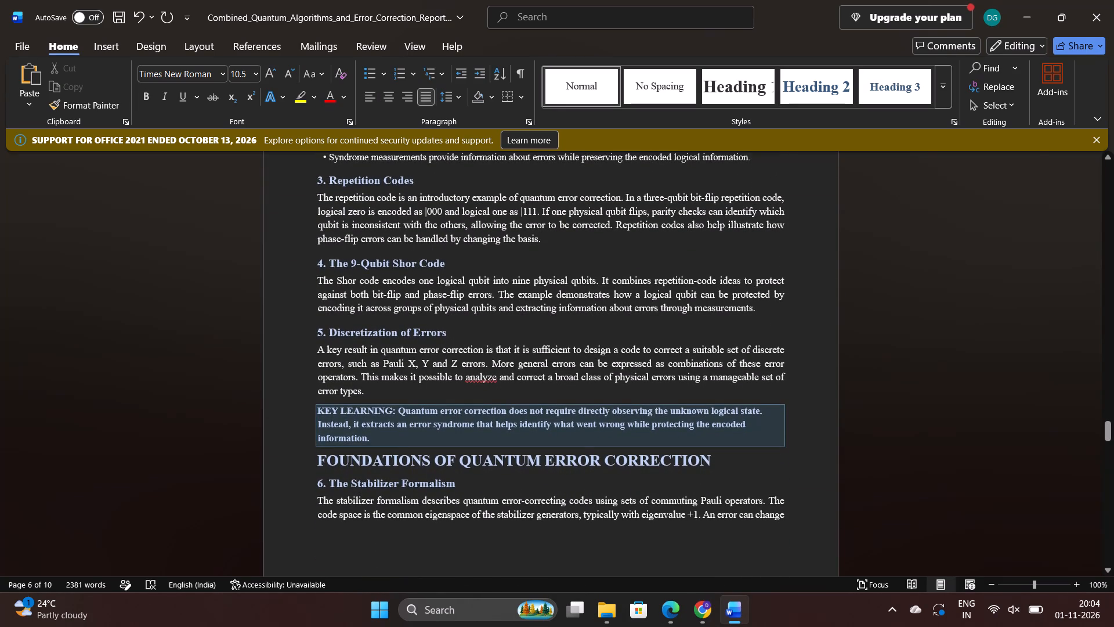
pyautogui.click(718, 462)
pyautogui.moveTo(718, 462); pyautogui.dragTo(454, 459)
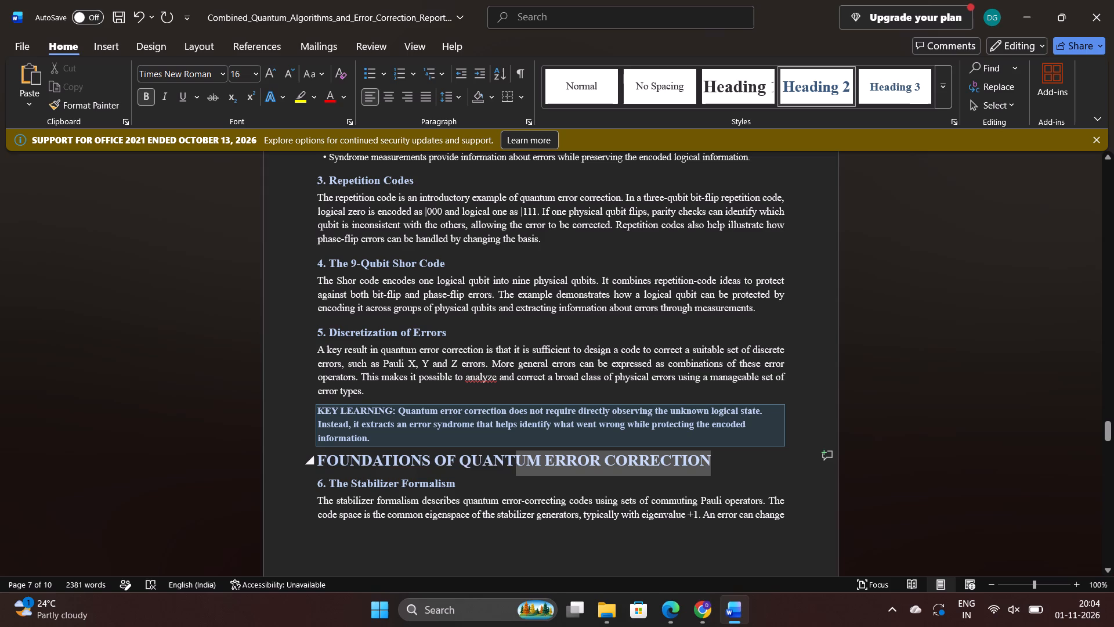
pyautogui.moveTo(454, 459); pyautogui.dragTo(332, 459)
pyautogui.press('BackSpace')
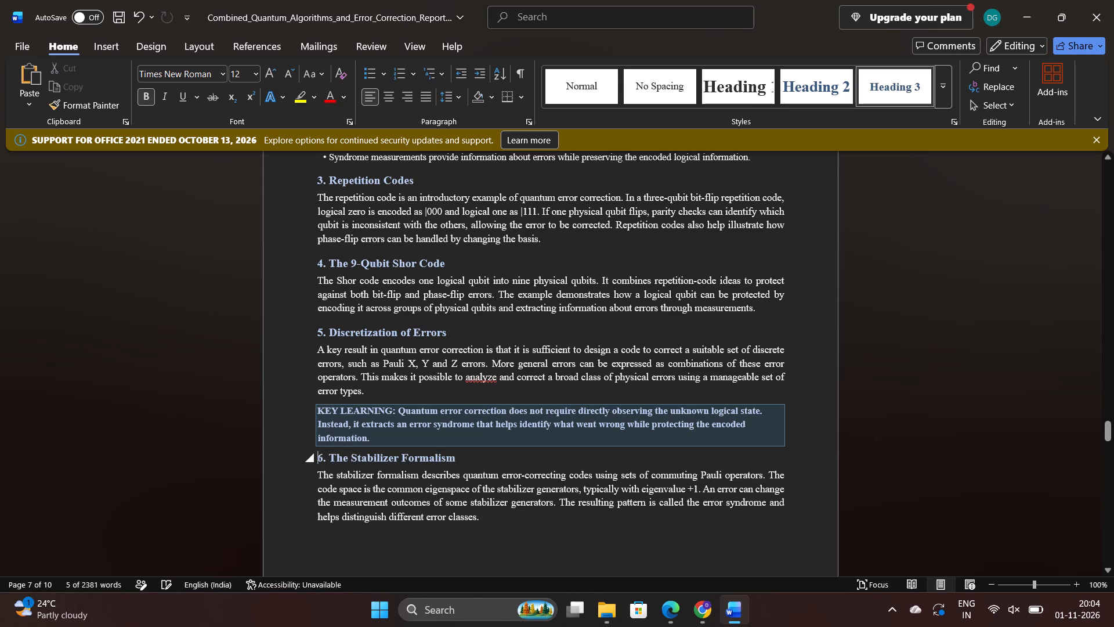
# Delete the repeated FOUNDATIONS OF QUANTUM ERROR CORRECTION heading above section 11, The Threshold Theorem, on page 8.
pyautogui.scroll(-3, 332, 459)
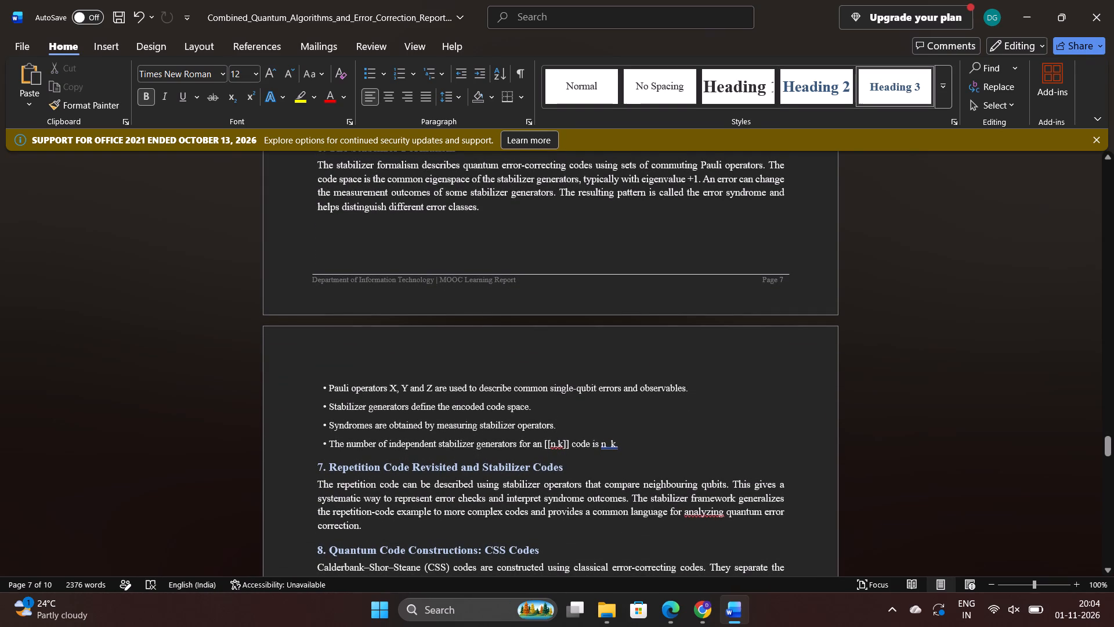
pyautogui.scroll(-6, 332, 459)
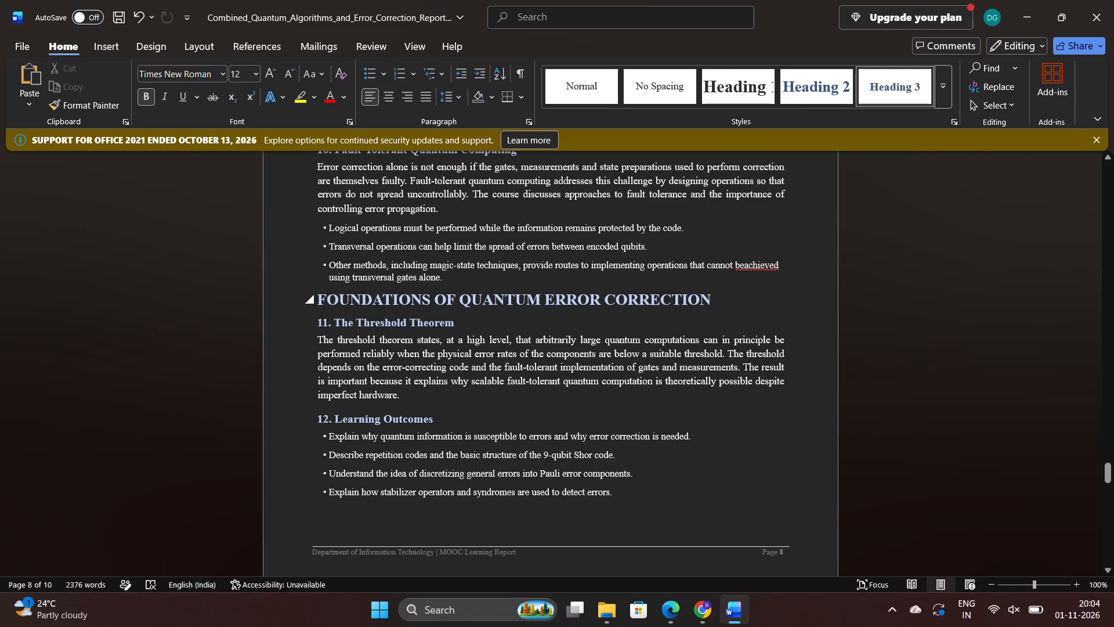
pyautogui.moveTo(716, 299); pyautogui.dragTo(308, 308)
pyautogui.press('BackSpace')
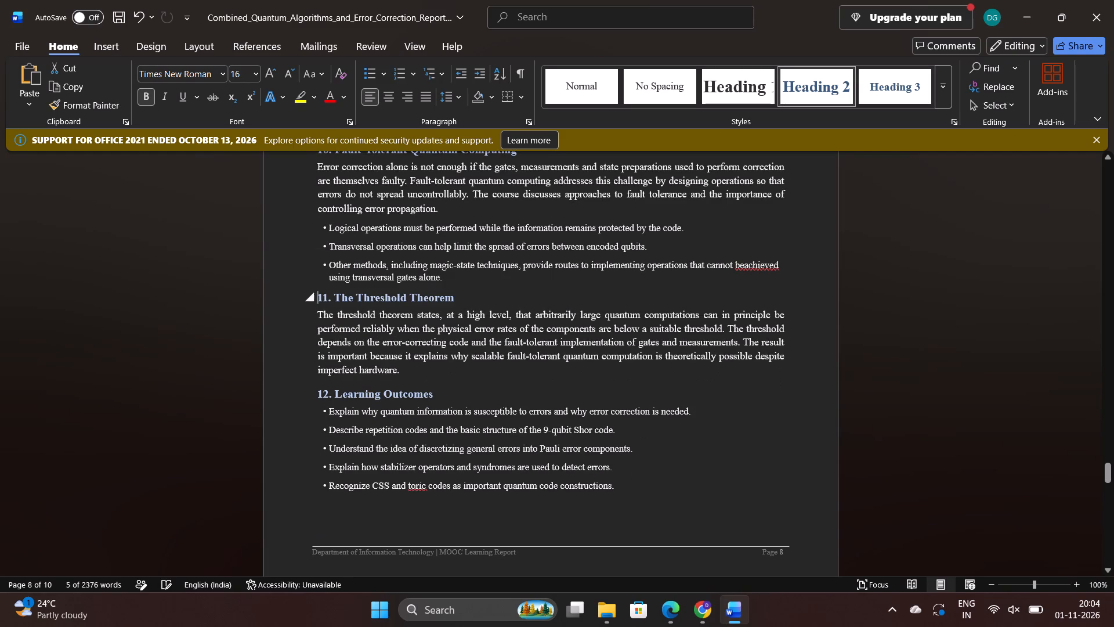
# Delete the italic "Reserved page for the IBM Quantum Learning / Credly course completion certificate." placeholder on page 10.
pyautogui.scroll(-3, 308, 308)
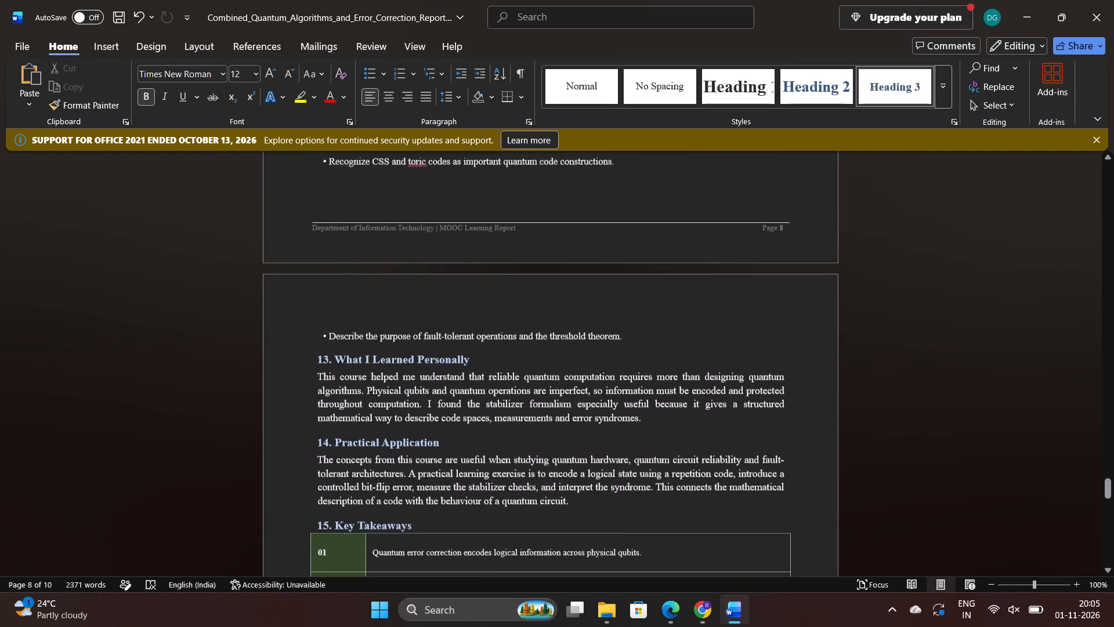
pyautogui.scroll(-5, 308, 308)
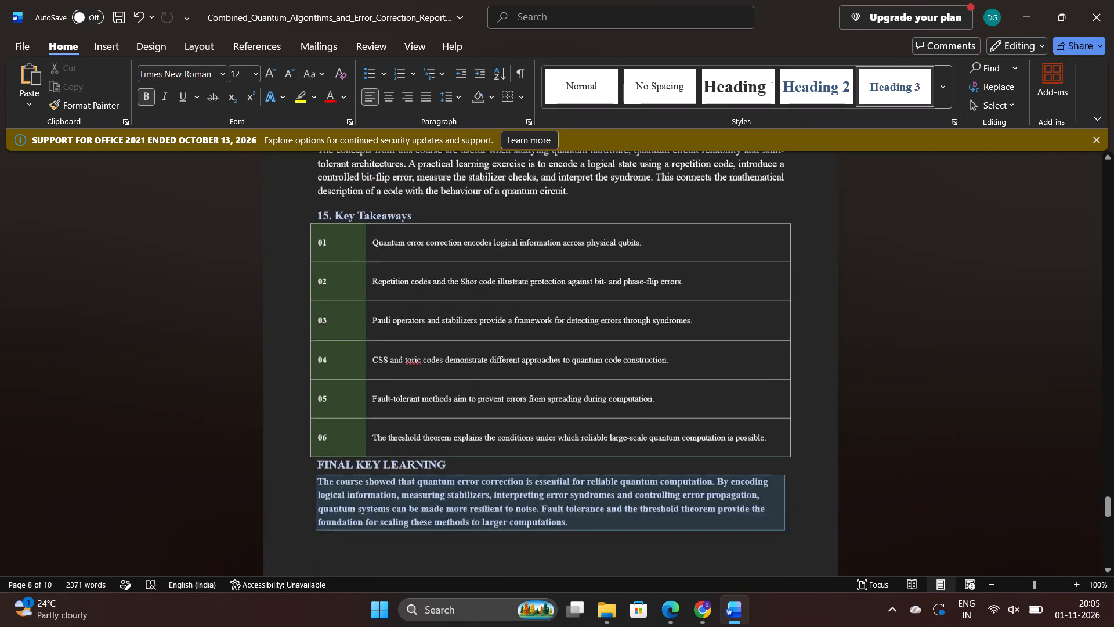
pyautogui.scroll(-6, 382, 395)
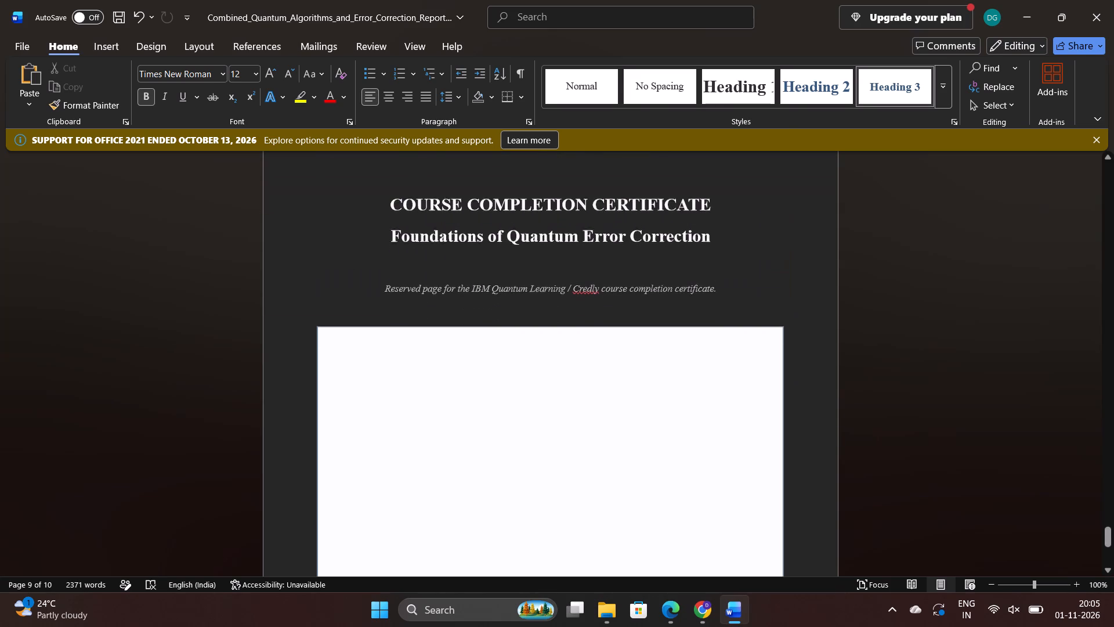
pyautogui.scroll(-1, 382, 395)
pyautogui.moveTo(728, 235); pyautogui.dragTo(713, 237)
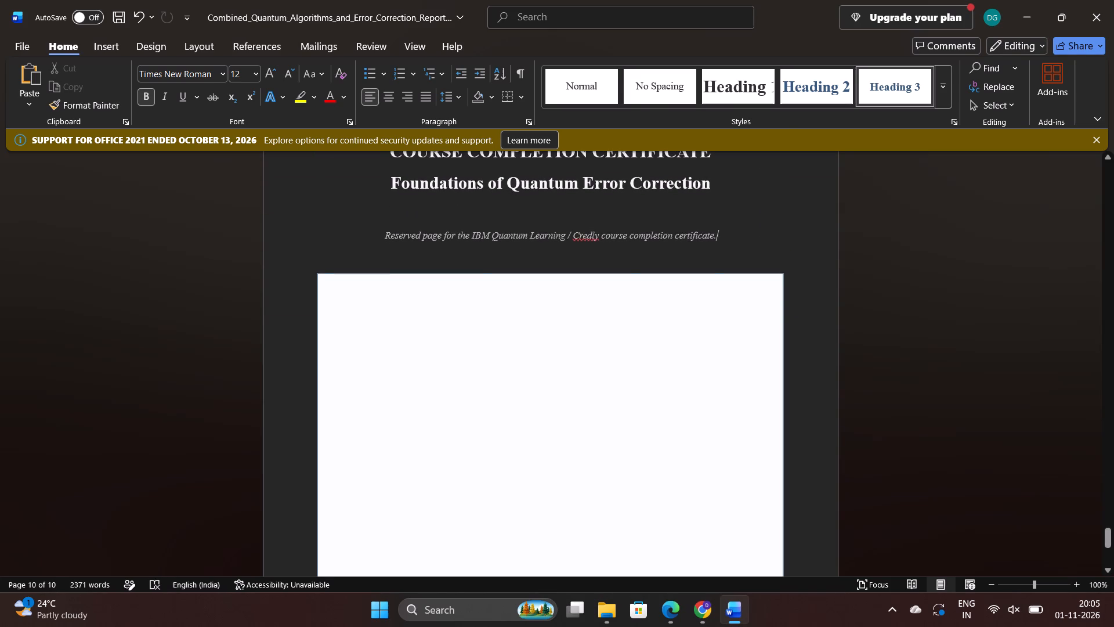
pyautogui.moveTo(713, 237); pyautogui.dragTo(396, 236)
pyautogui.press('BackSpace')
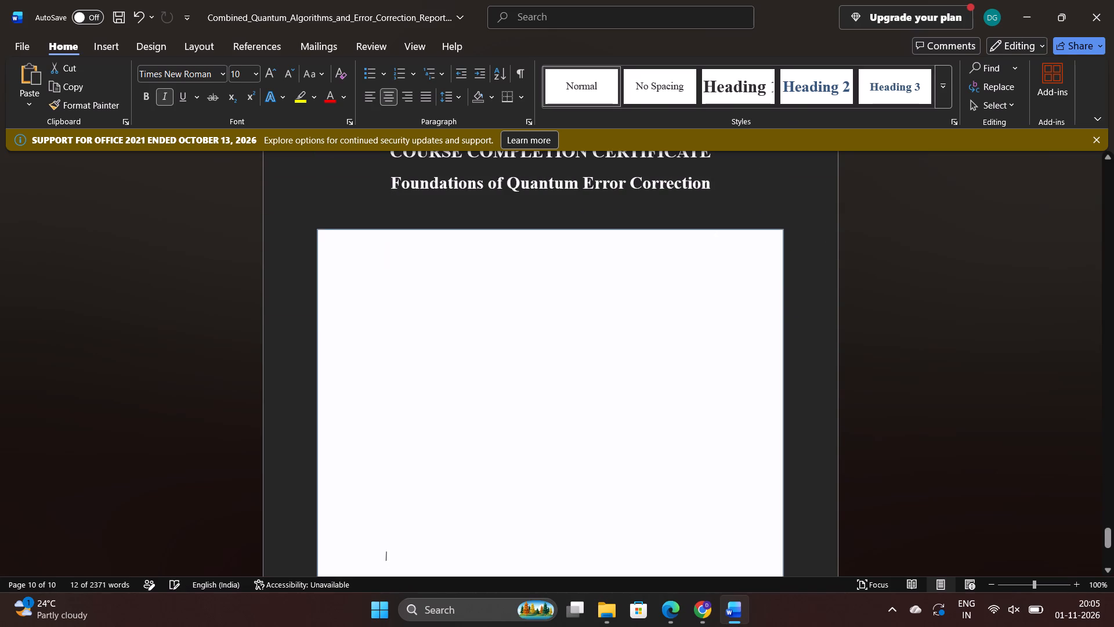
# Delete the italic note below the page 10 certificate frame about inserting or pasting the certificate image.
pyautogui.scroll(-2, 396, 236)
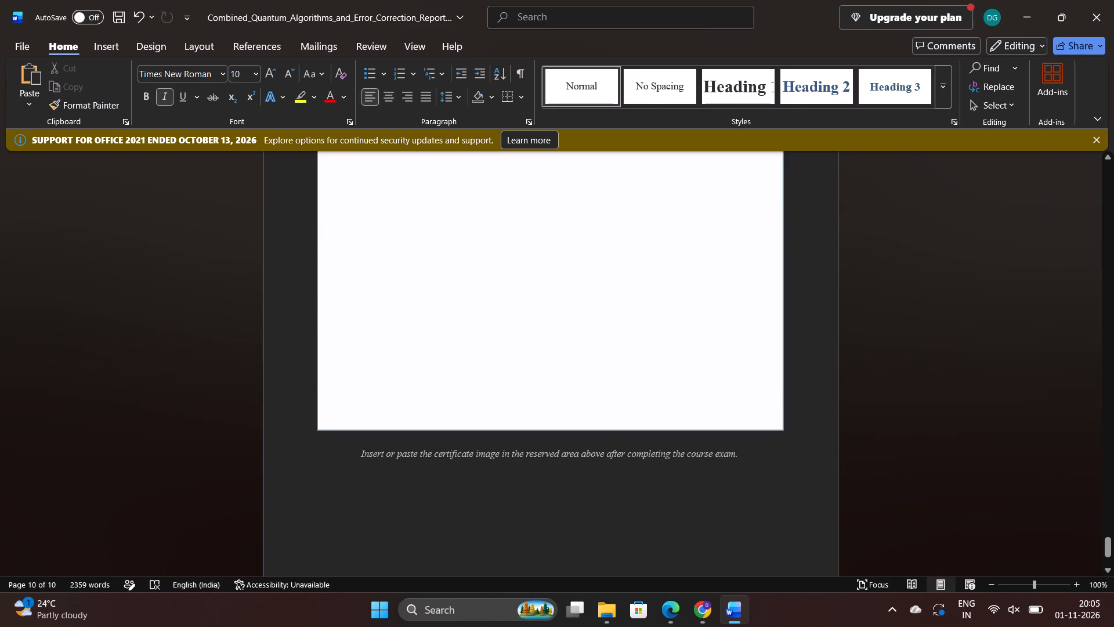
pyautogui.moveTo(746, 457); pyautogui.dragTo(374, 458)
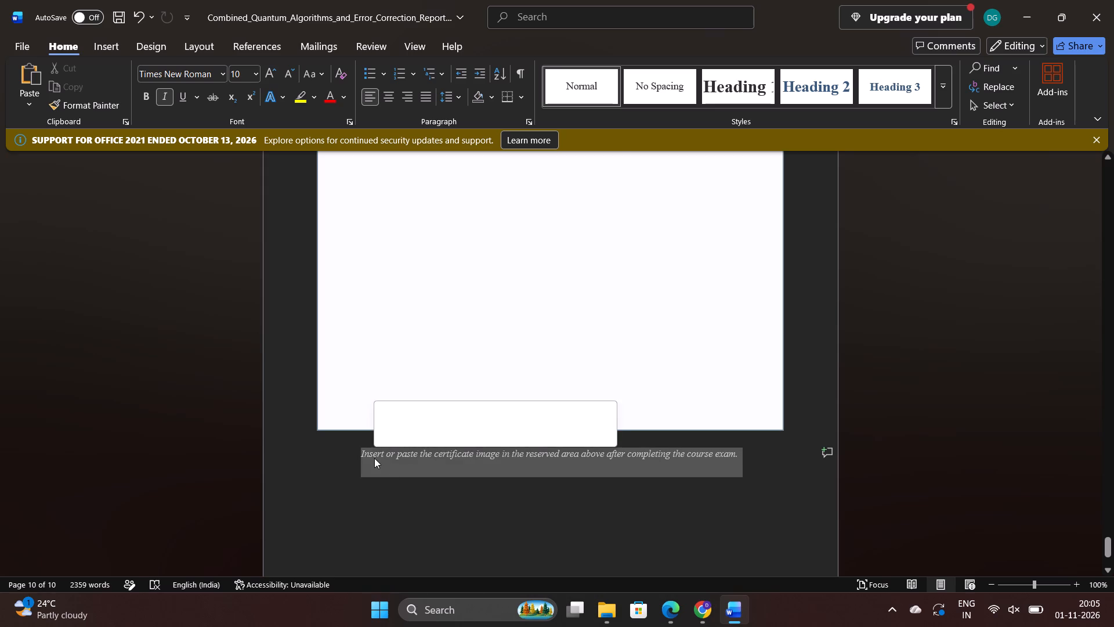
pyautogui.press('BackSpace')
# Delete the empty certificate frame below the Foundations of Quantum Error Correction heading on page 10.
pyautogui.click(377, 381)
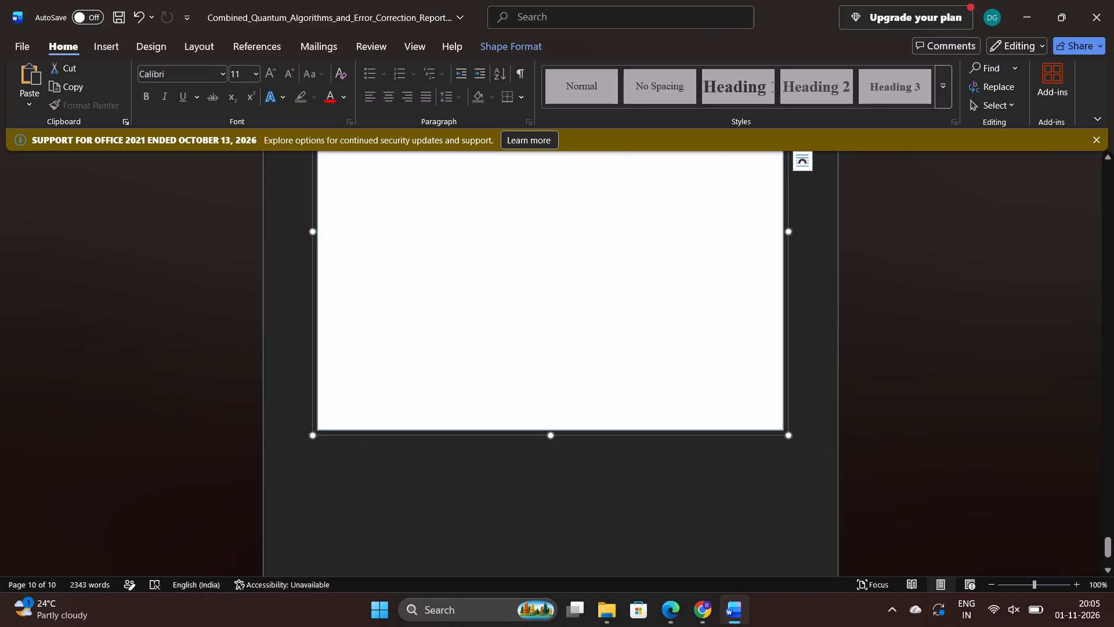
pyautogui.press('Delete')
pyautogui.scroll(1, 377, 381)
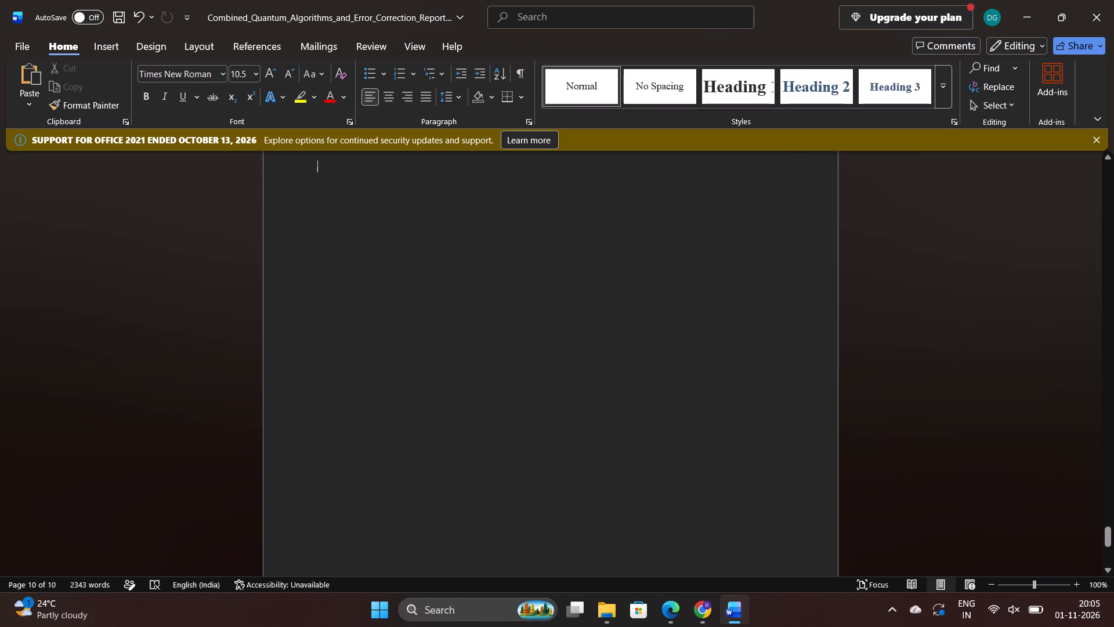
pyautogui.scroll(1, 377, 381)
# Open the Foundations of Quantum Error Correction badge PDF from the Downloads folder and capture the full certificate as a screen snip.
pyautogui.click(598, 611)
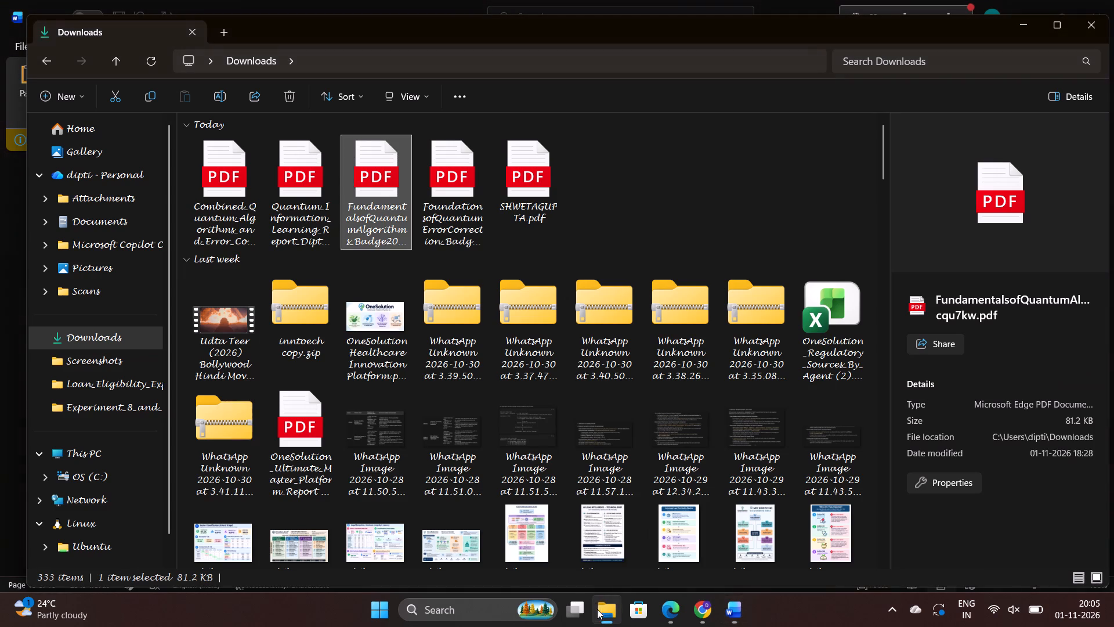
pyautogui.doubleClick(437, 206)
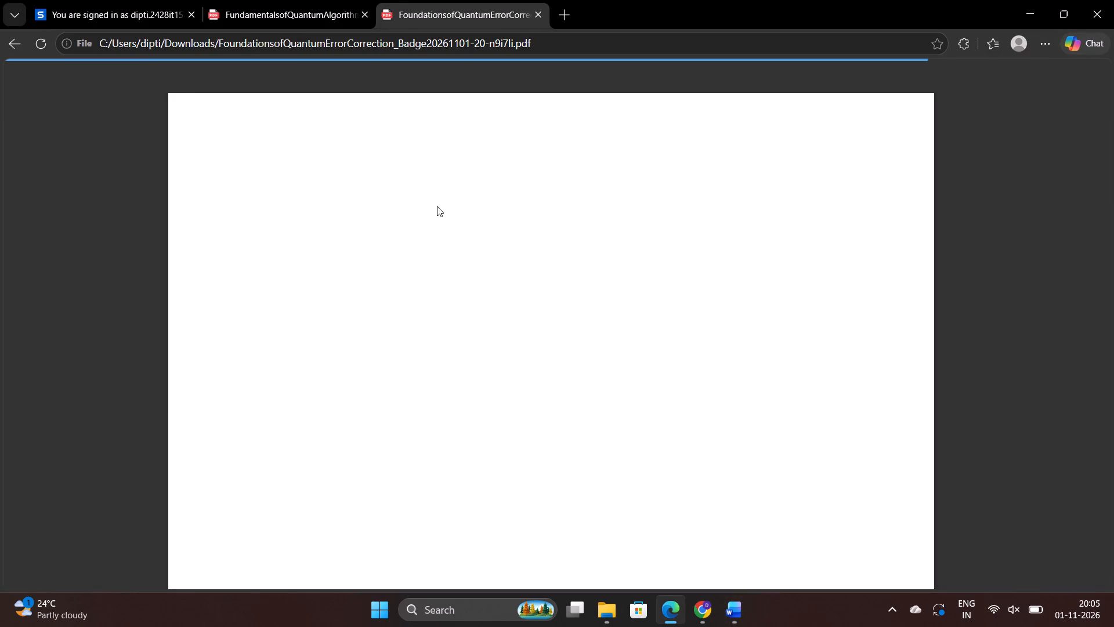
pyautogui.scroll(-1, 455, 282)
pyautogui.hotkey('ctrl', '-')
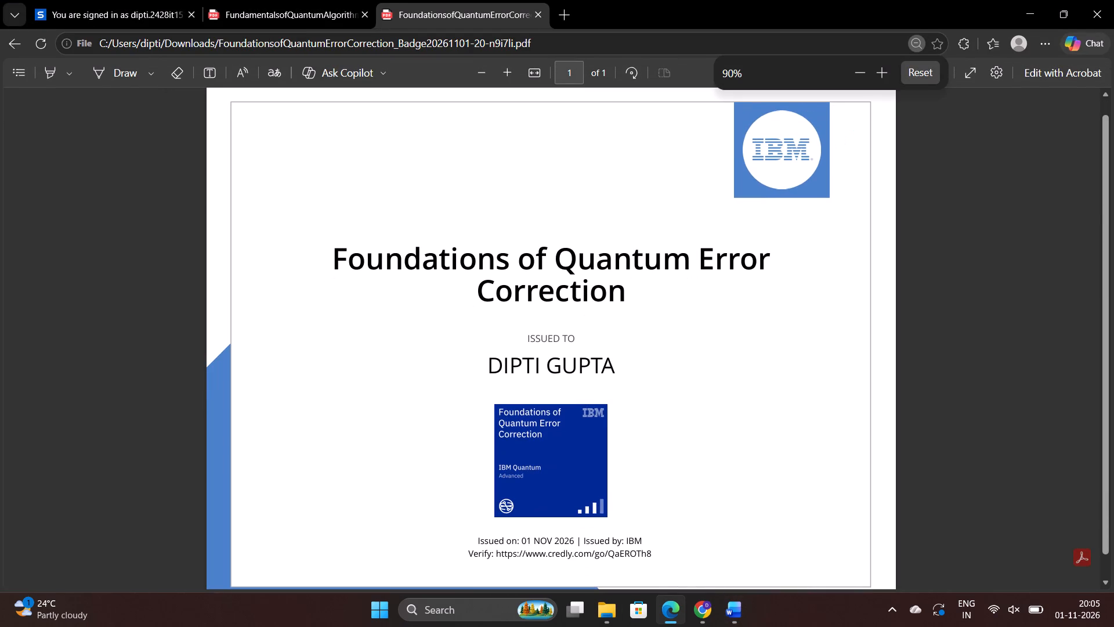
pyautogui.hotkey('ctrl', '-')
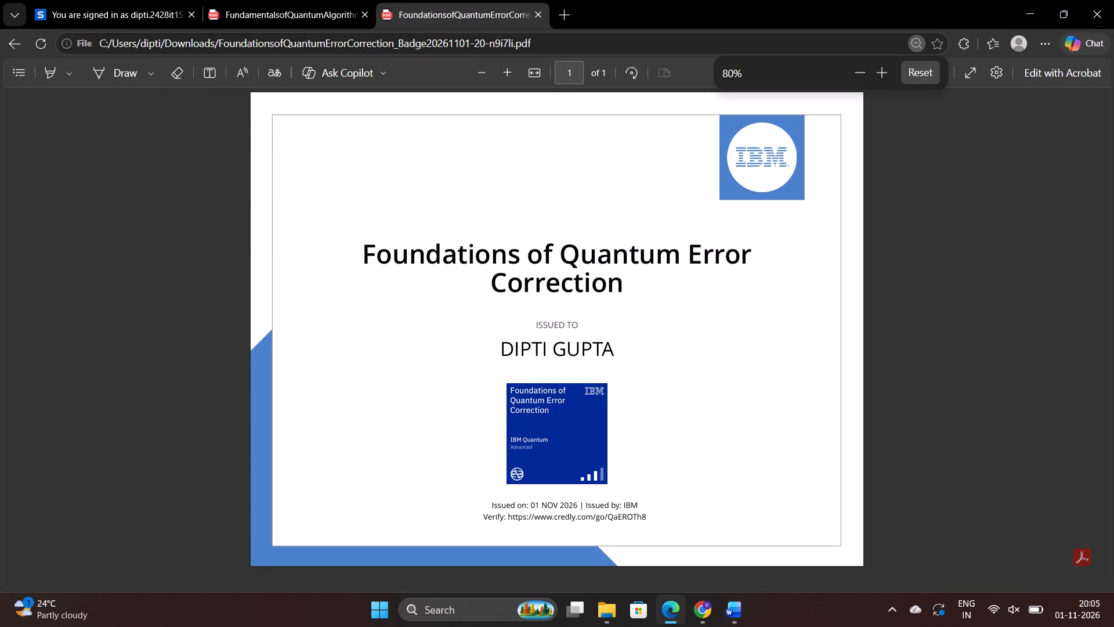
pyautogui.press('Print')
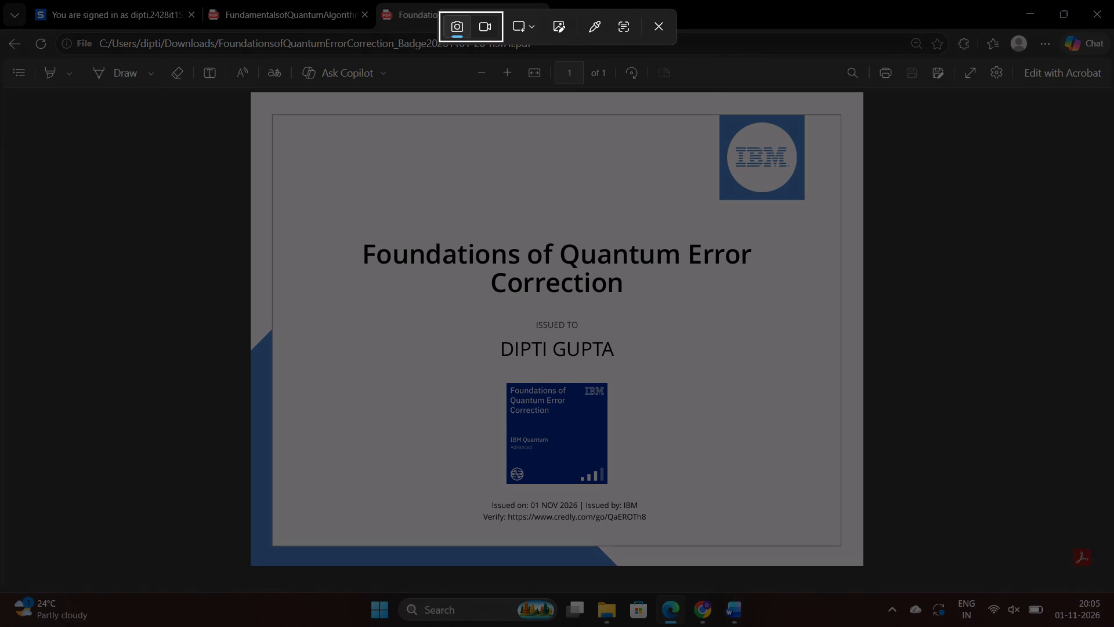
pyautogui.moveTo(250, 94); pyautogui.dragTo(508, 352)
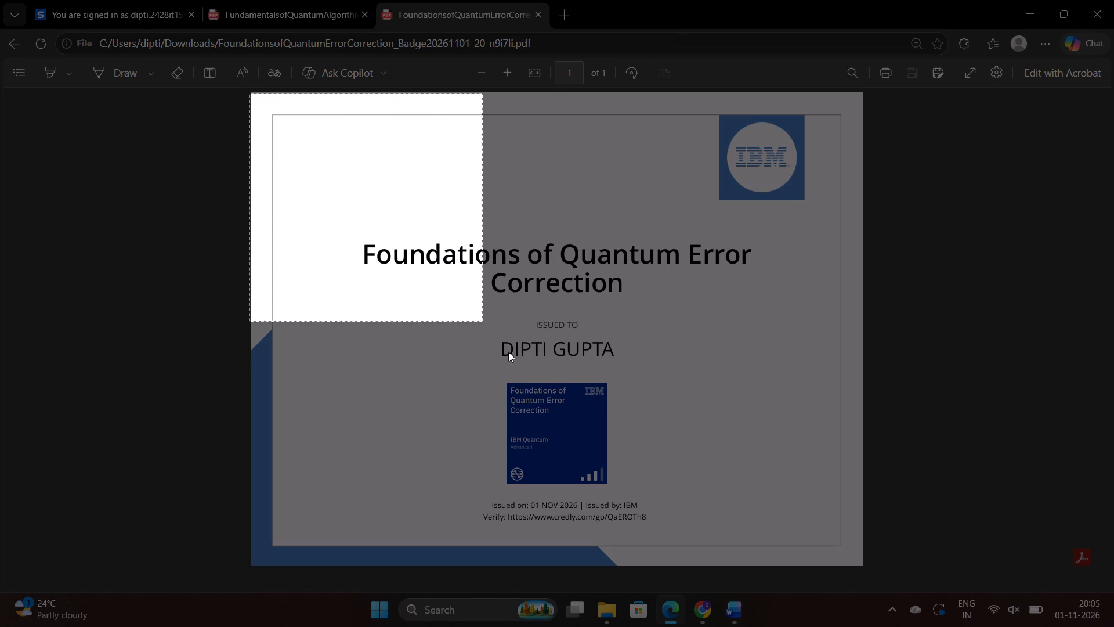
pyautogui.moveTo(508, 352); pyautogui.dragTo(858, 612)
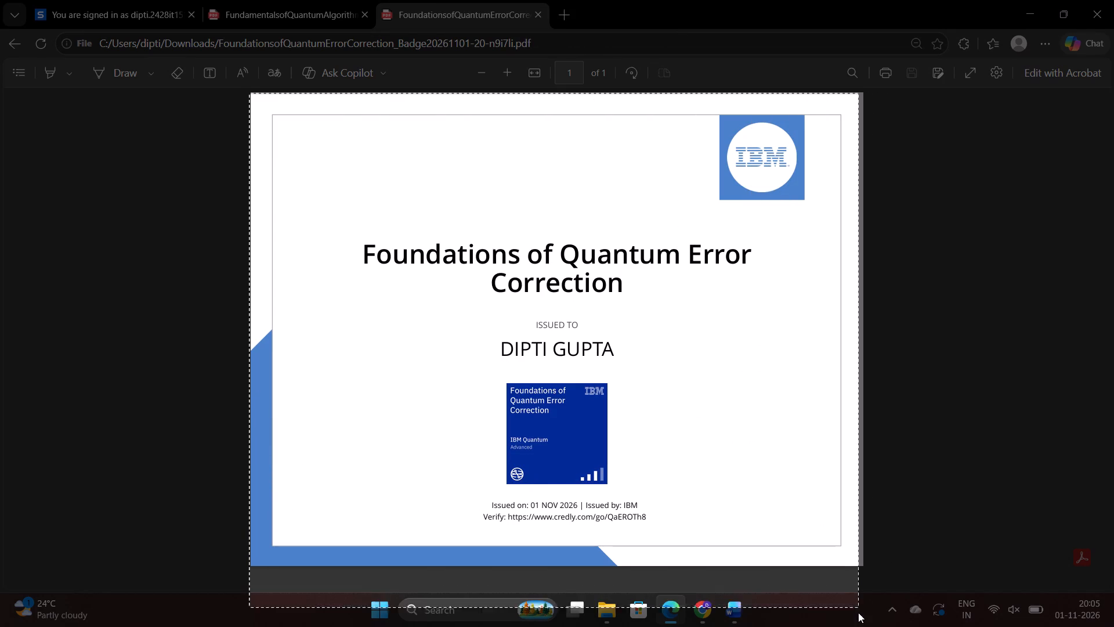
pyautogui.moveTo(858, 612); pyautogui.dragTo(861, 565)
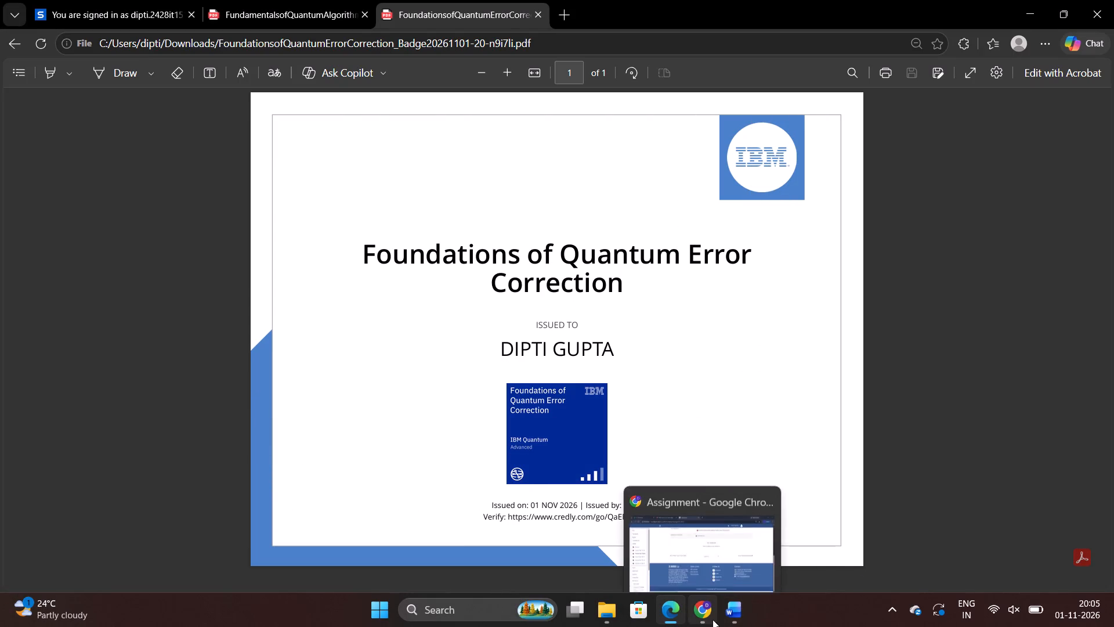
# Switch to the Word report and paste the captured certificate below the Foundations of Quantum Error Correction heading on page 10.
pyautogui.click(722, 617)
pyautogui.hotkey('ctrl', 'v')
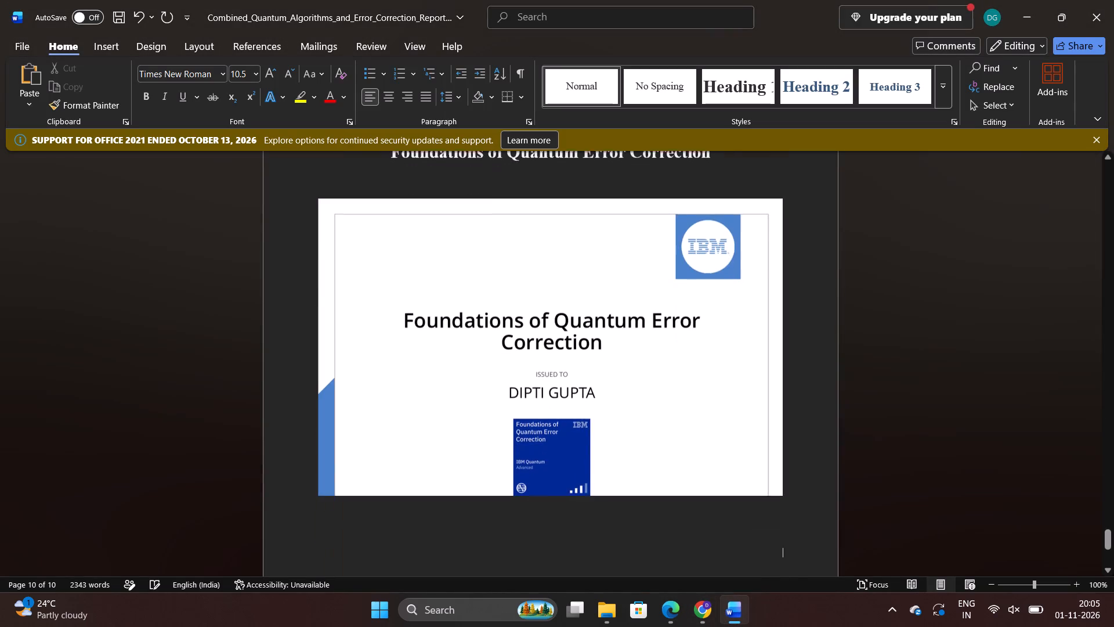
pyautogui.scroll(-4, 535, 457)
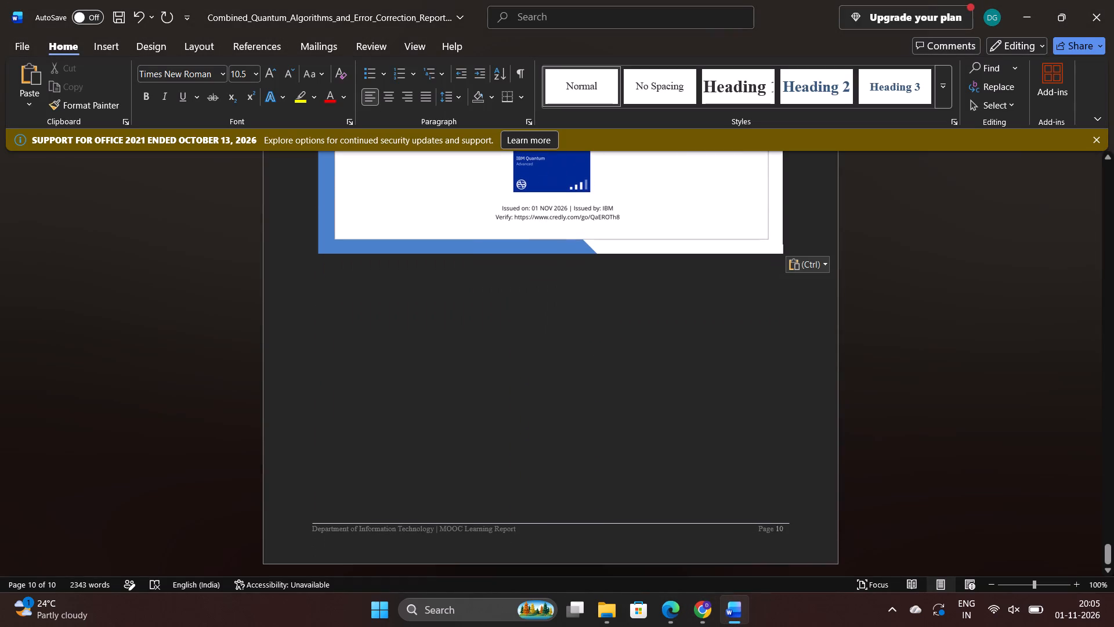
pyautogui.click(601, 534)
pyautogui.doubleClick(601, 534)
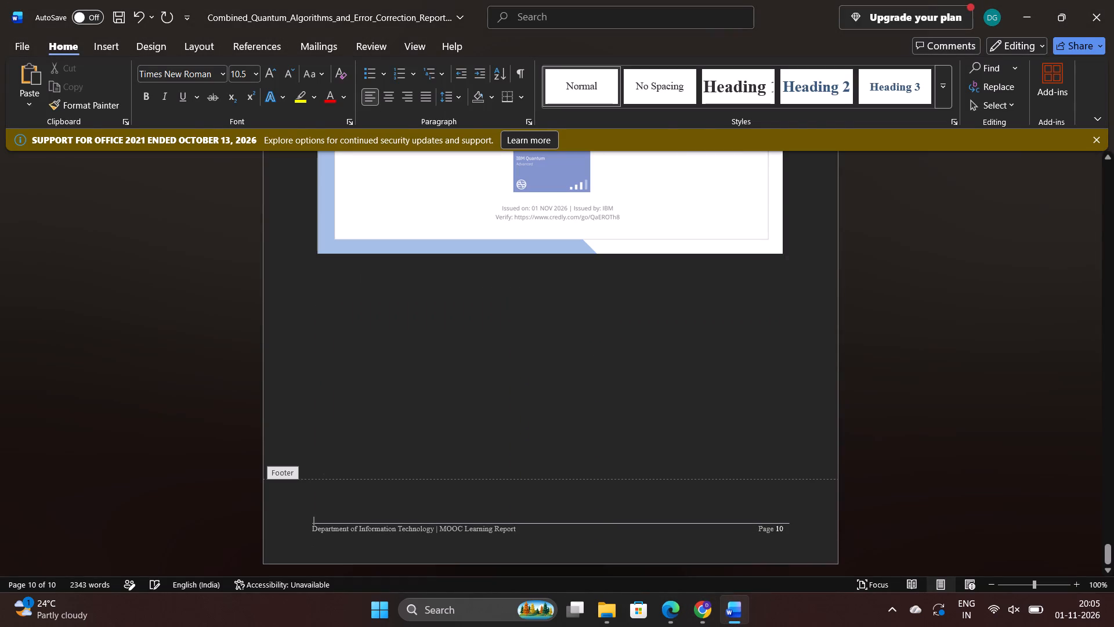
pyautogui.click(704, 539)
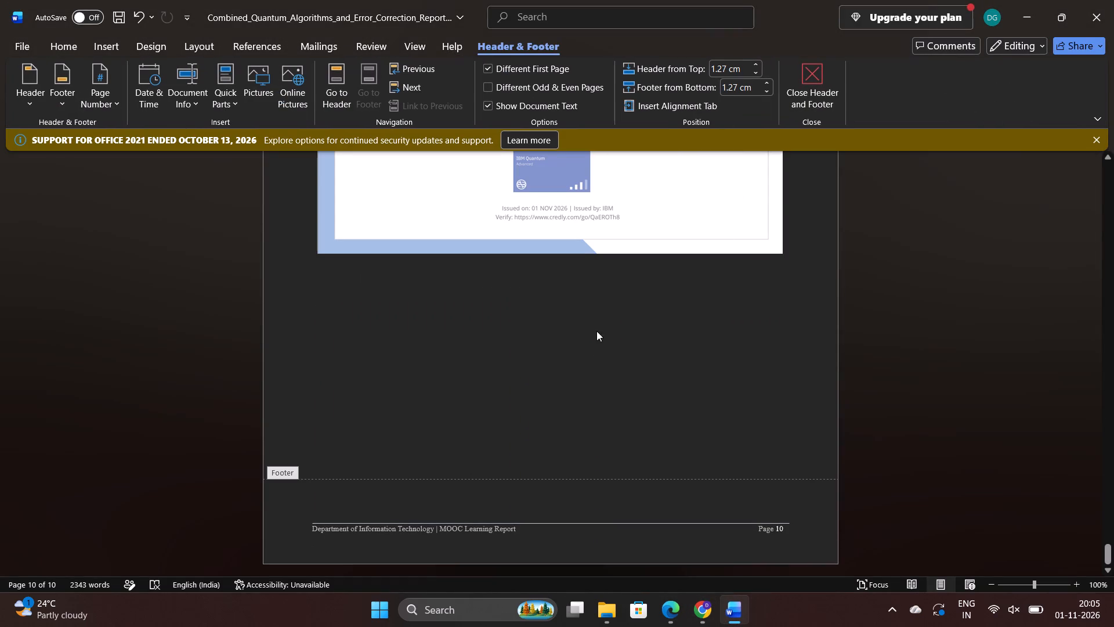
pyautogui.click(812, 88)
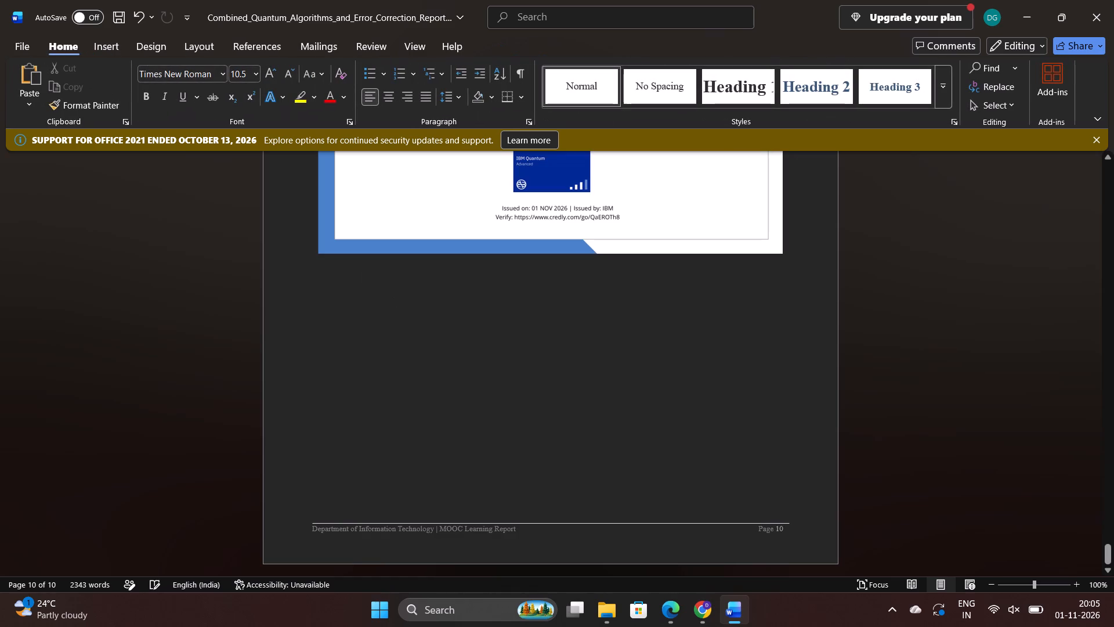
# Delete the "Department of Information Technology | MOOC Learning Report" text and page number from the footer, keeping its horizontal line, and leave footer editing.
pyautogui.click(692, 539)
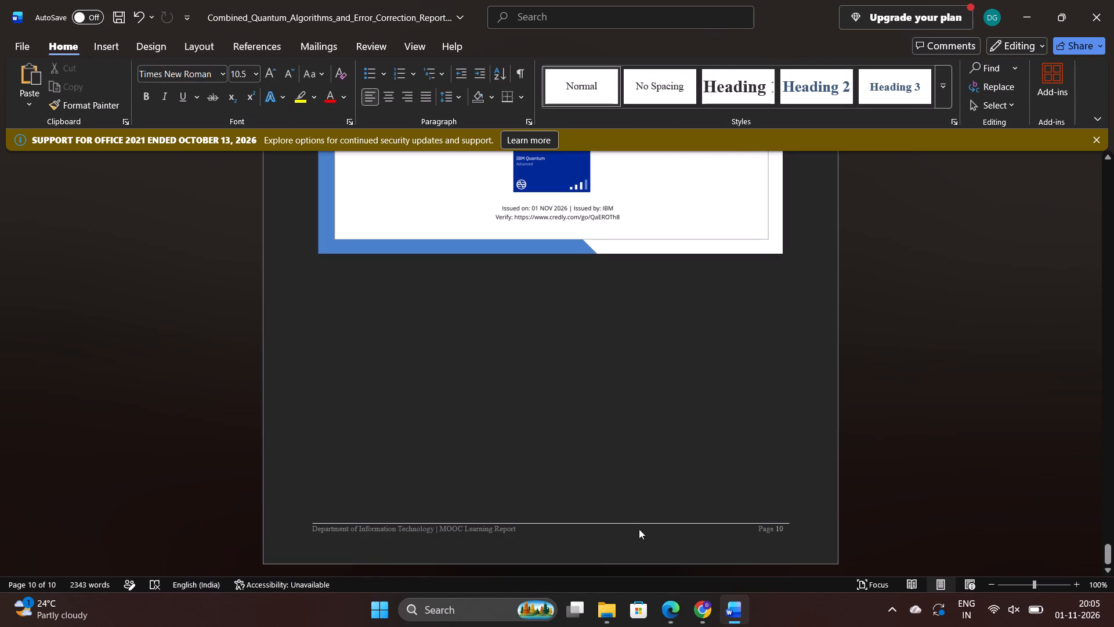
pyautogui.click(630, 528)
pyautogui.doubleClick(542, 549)
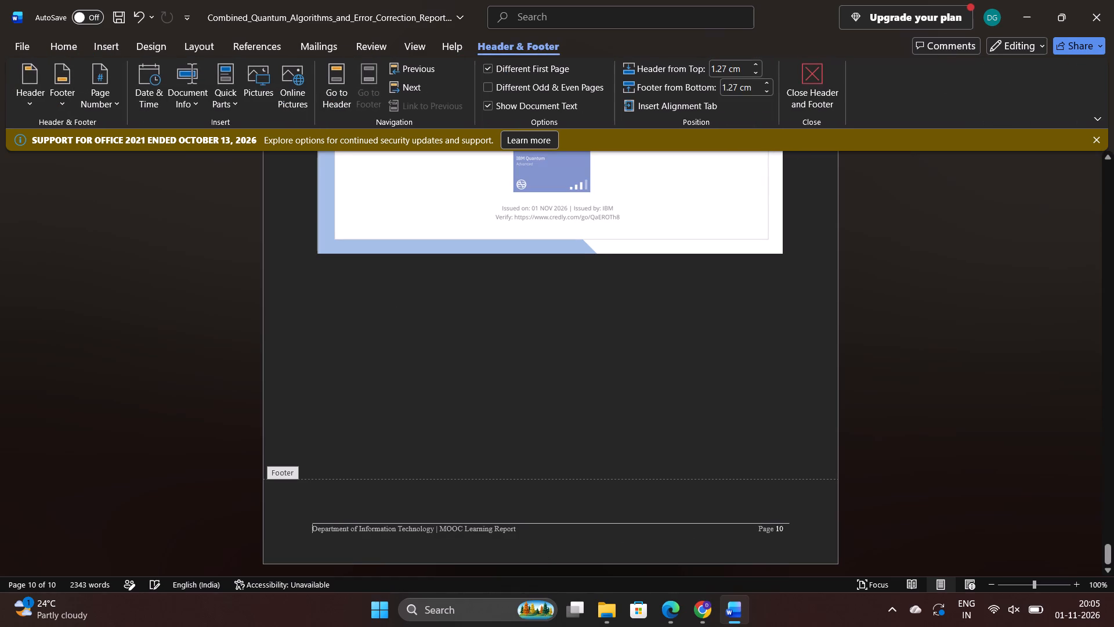
pyautogui.press('Right')
pyautogui.press('Right')
pyautogui.press('Right')
pyautogui.press('Right')
pyautogui.press('Right')
pyautogui.press('Right')
pyautogui.press('Right')
pyautogui.press('Right')
pyautogui.press('Right')
pyautogui.press('Right')
pyautogui.press('Right')
pyautogui.press('Right')
pyautogui.press('Right')
pyautogui.press('Right')
pyautogui.press('Right')
pyautogui.press('Right')
pyautogui.press('Right')
pyautogui.press('Right')
pyautogui.press('Right')
pyautogui.press('Right')
pyautogui.press('BackSpace')
pyautogui.press('BackSpace')
pyautogui.press('BackSpace')
pyautogui.press('BackSpace')
pyautogui.press('BackSpace')
pyautogui.press('BackSpace')
pyautogui.press('BackSpace')
pyautogui.press('BackSpace')
pyautogui.press('BackSpace')
pyautogui.press('BackSpace')
pyautogui.press('BackSpace')
pyautogui.press('BackSpace')
pyautogui.press('BackSpace')
pyautogui.press('BackSpace')
pyautogui.press('BackSpace')
pyautogui.press('BackSpace')
pyautogui.press('BackSpace')
pyautogui.press('BackSpace')
pyautogui.press('BackSpace')
pyautogui.press('BackSpace')
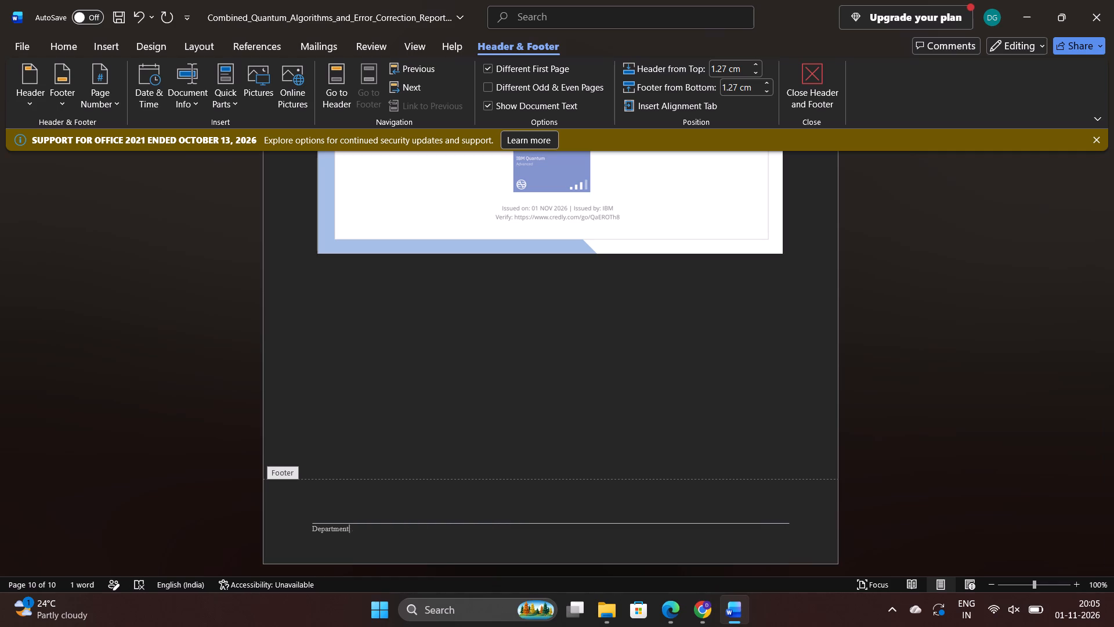
pyautogui.press('BackSpace')
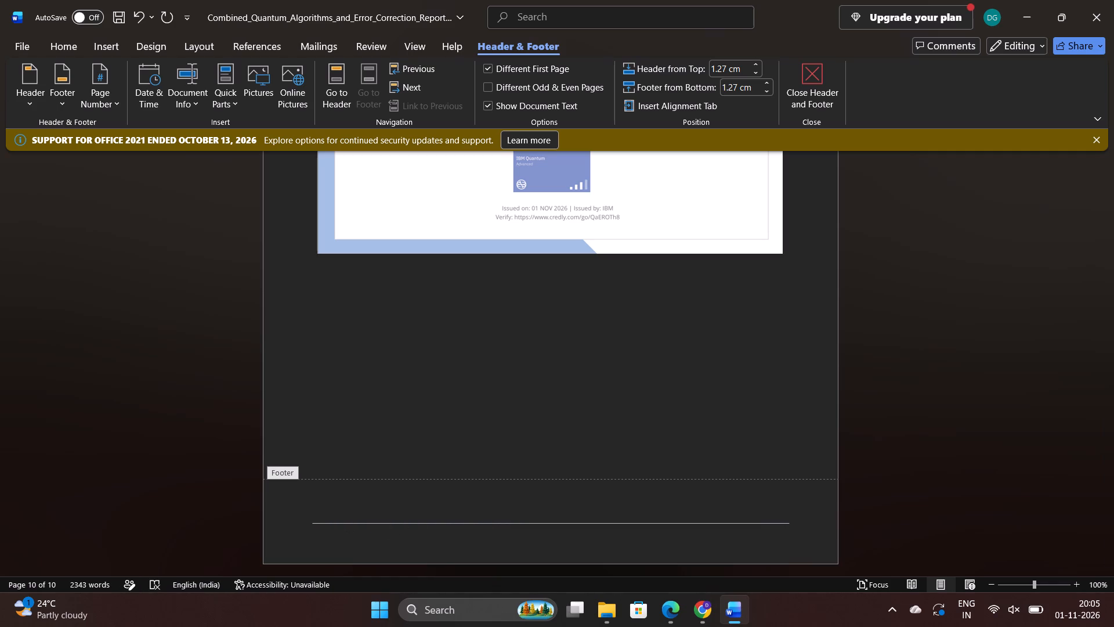
pyautogui.click(443, 499)
pyautogui.click(806, 93)
# Review the report's pages from the last sections back to the cover page and index, checking layout and footers.
pyautogui.scroll(11, 619, 365)
pyautogui.scroll(-1, 619, 365)
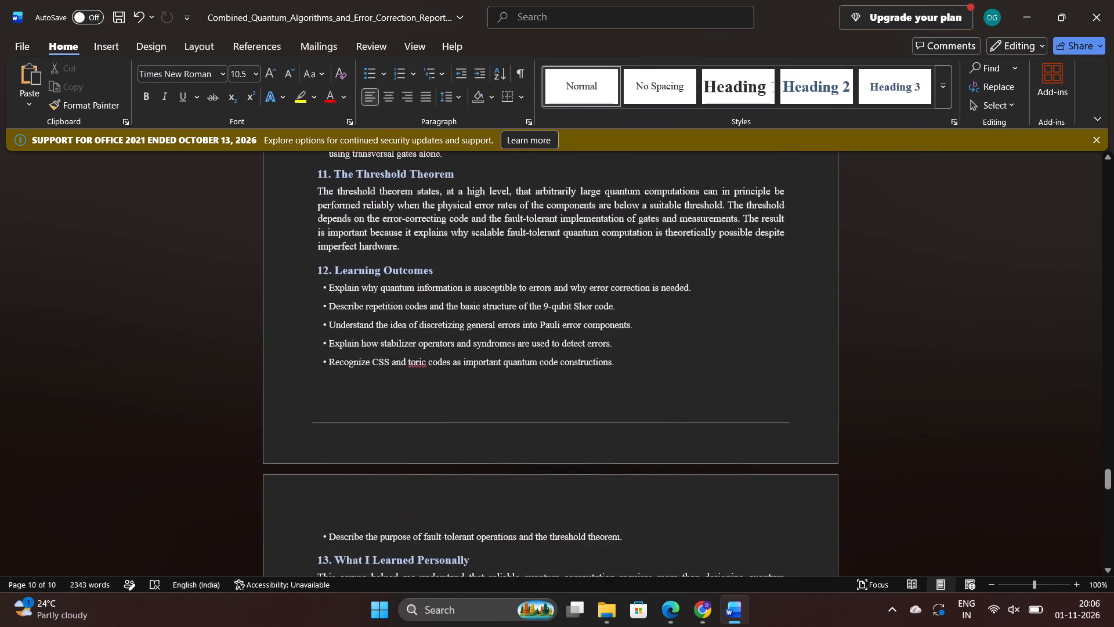
pyautogui.scroll(-1, 619, 365)
pyautogui.scroll(8, 619, 365)
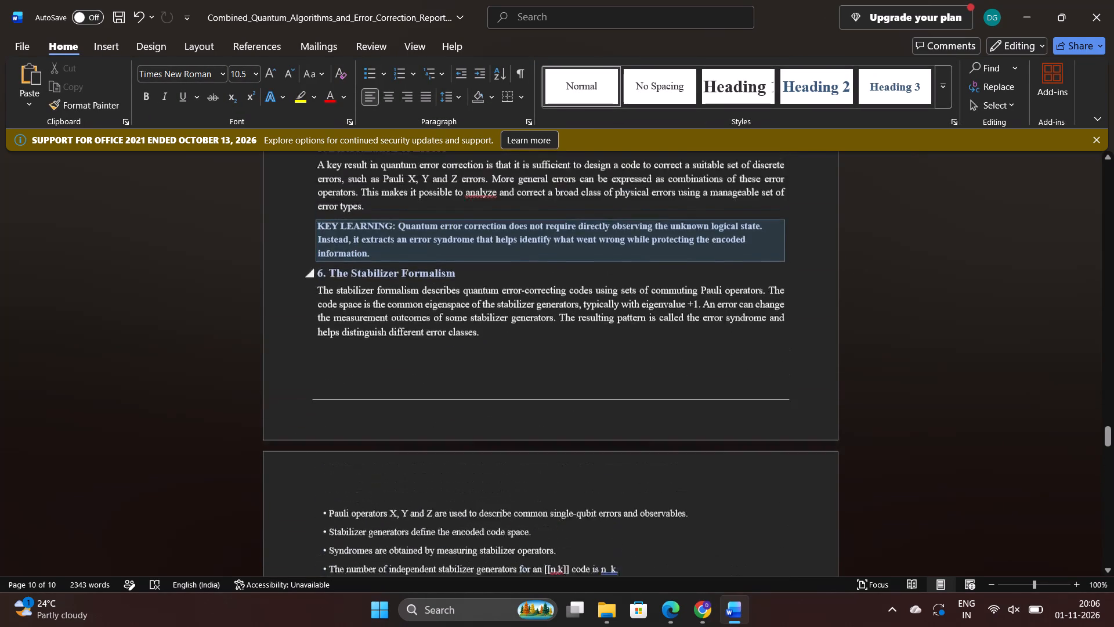
pyautogui.scroll(7, 619, 365)
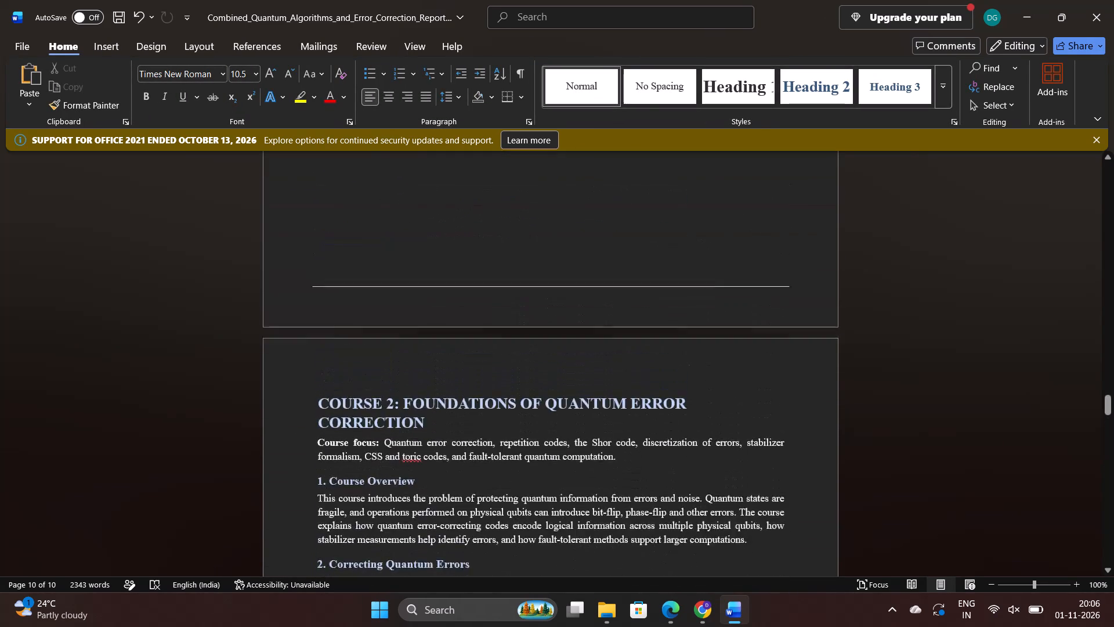
pyautogui.scroll(5, 619, 365)
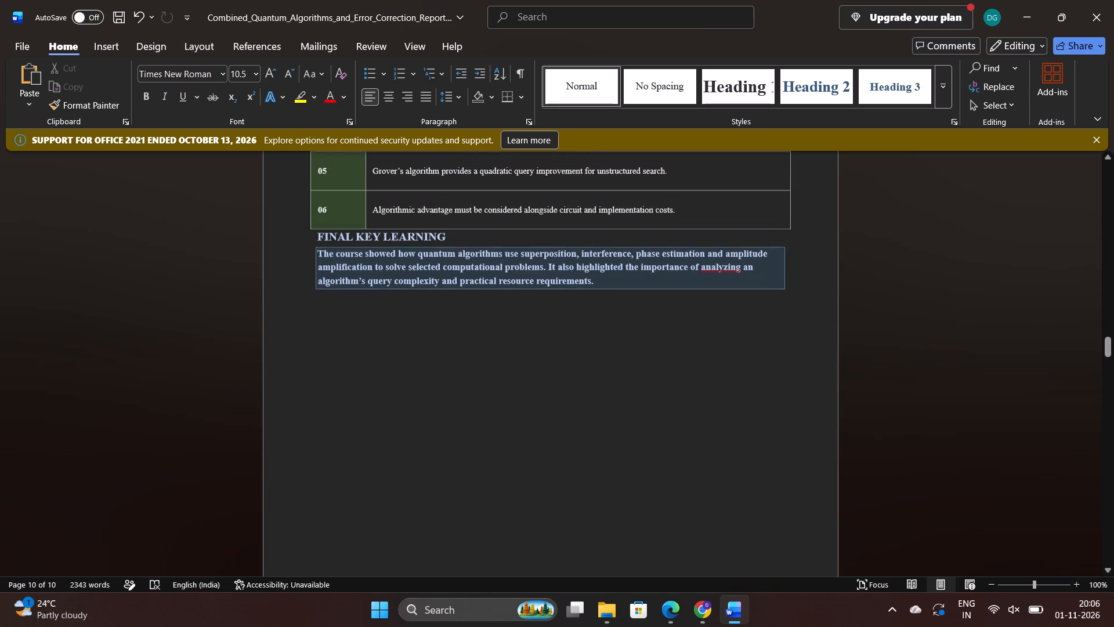
pyautogui.scroll(2, 619, 365)
pyautogui.scroll(20, 619, 365)
pyautogui.scroll(6, 619, 365)
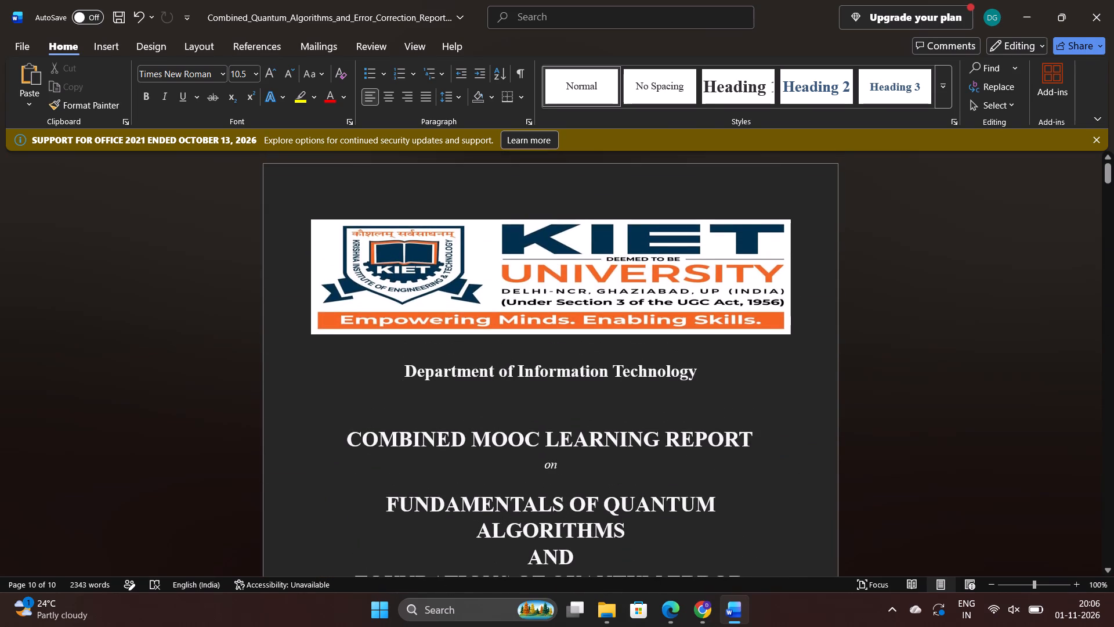
pyautogui.scroll(-3, 574, 430)
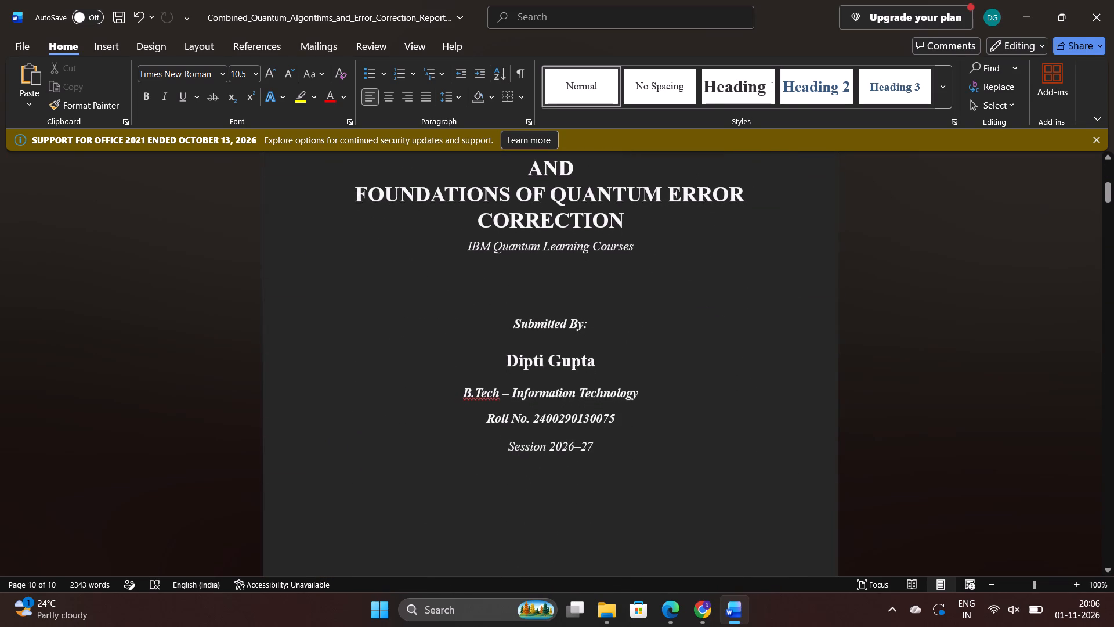
pyautogui.scroll(-2, 574, 430)
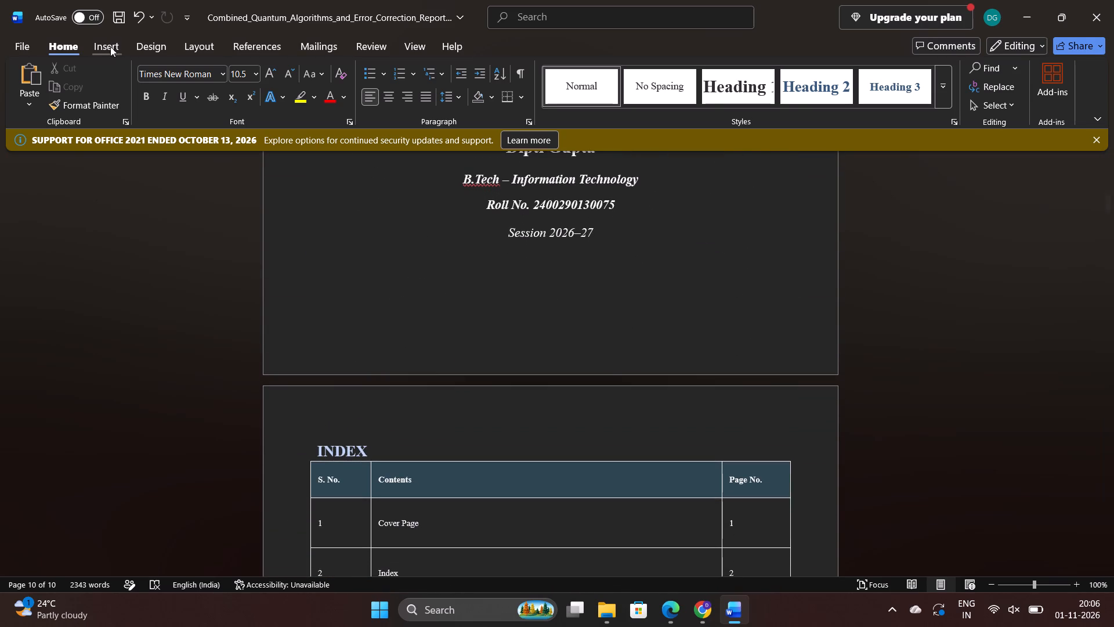
# Export the report as a PDF named Combined_Quantum_Algorithms_and_Error_Correction_Report.pdf to the Documents folder.
pyautogui.click(29, 42)
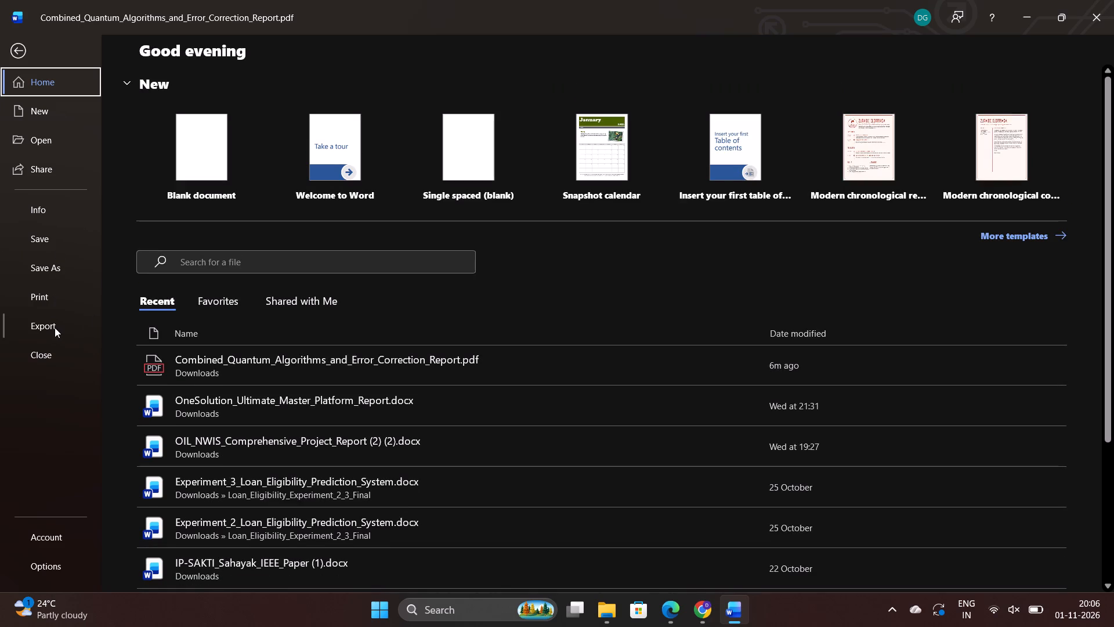
pyautogui.click(55, 327)
pyautogui.doubleClick(295, 85)
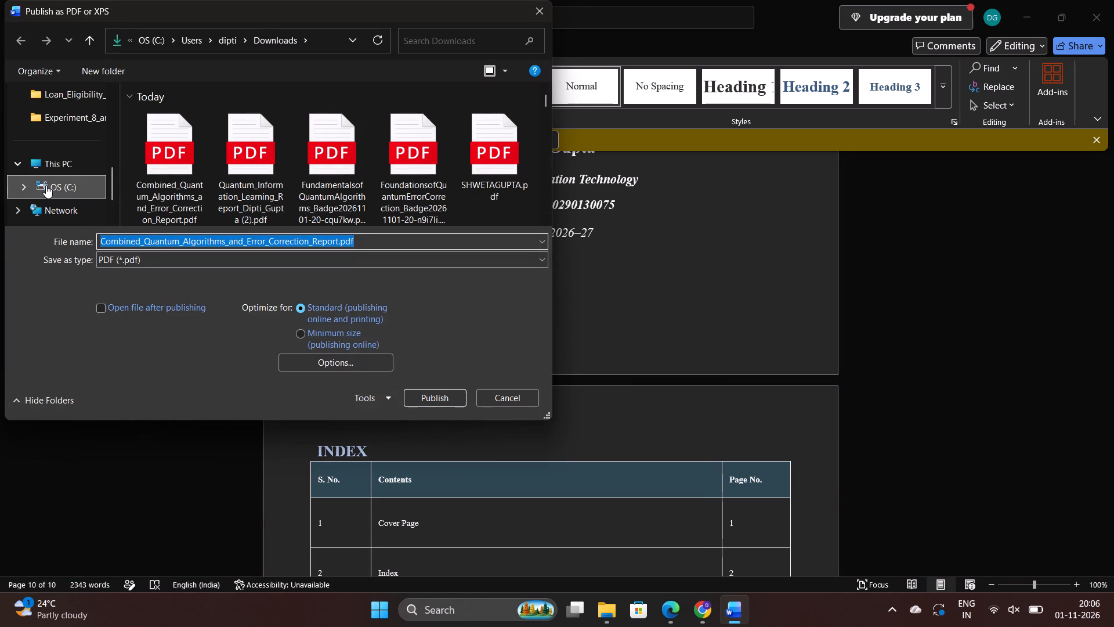
pyautogui.scroll(3, 46, 185)
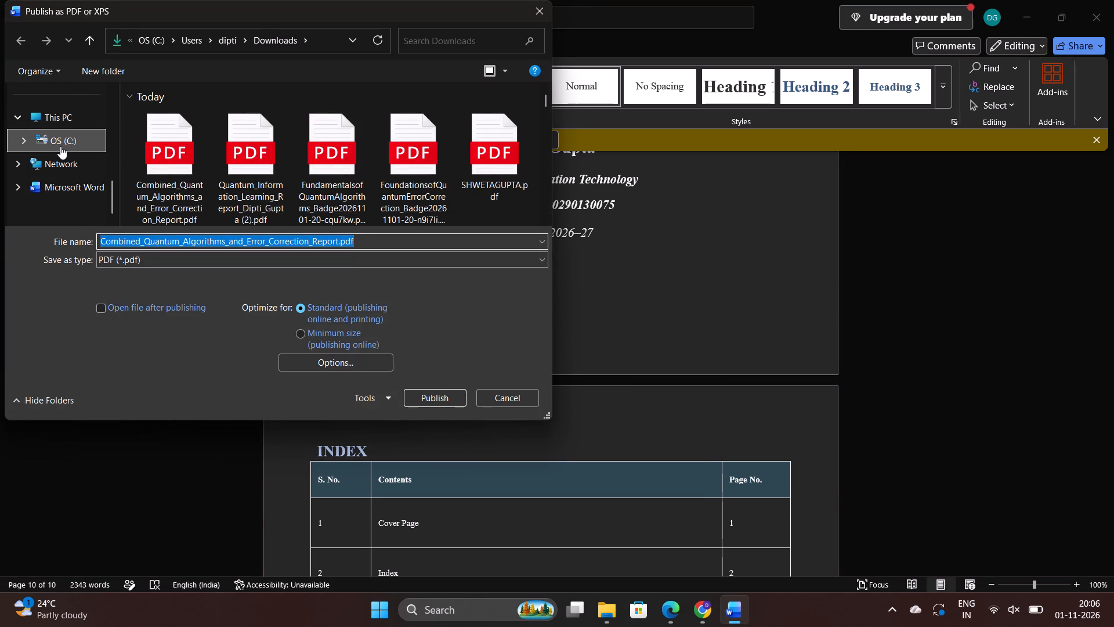
pyautogui.scroll(1, 60, 146)
pyautogui.scroll(1, 59, 211)
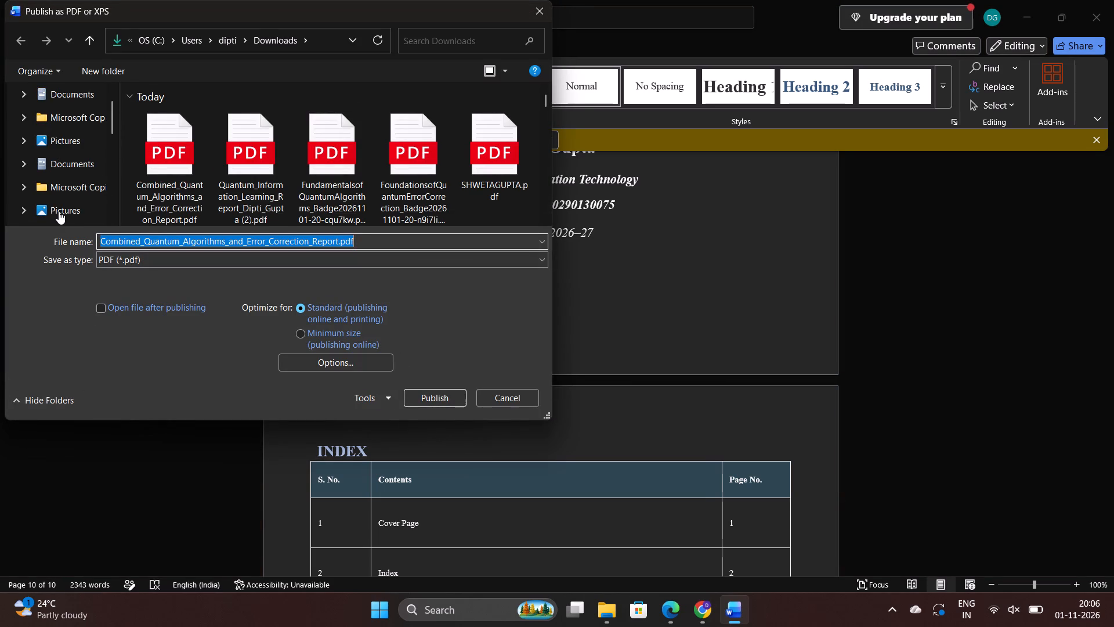
pyautogui.scroll(1, 59, 211)
pyautogui.scroll(-2, 63, 196)
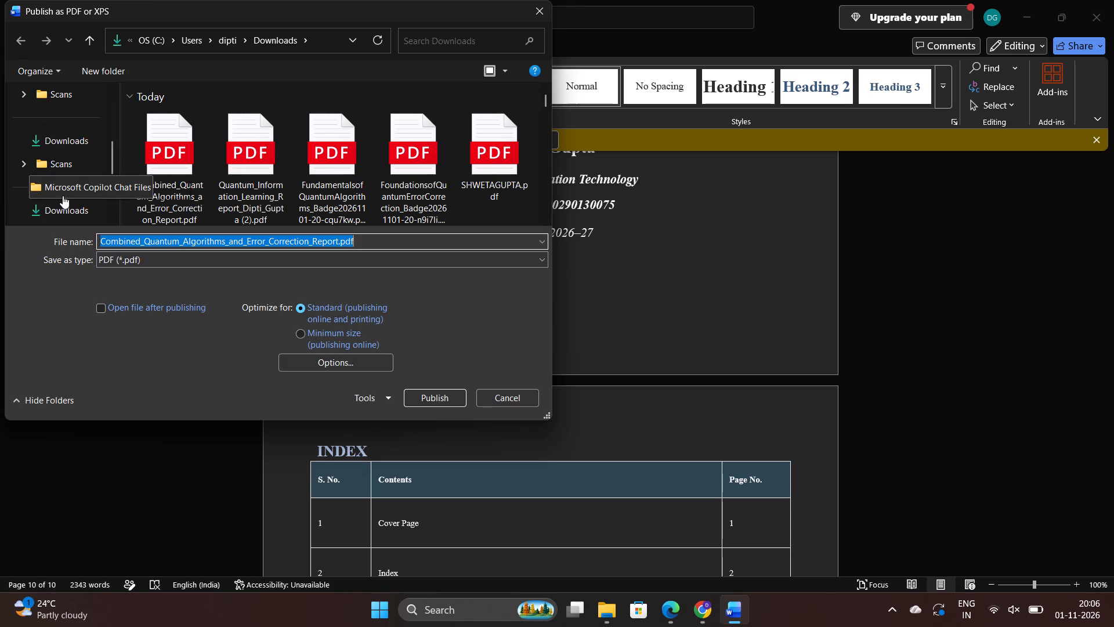
pyautogui.scroll(-1, 63, 196)
pyautogui.scroll(9, 63, 196)
pyautogui.scroll(-1, 70, 163)
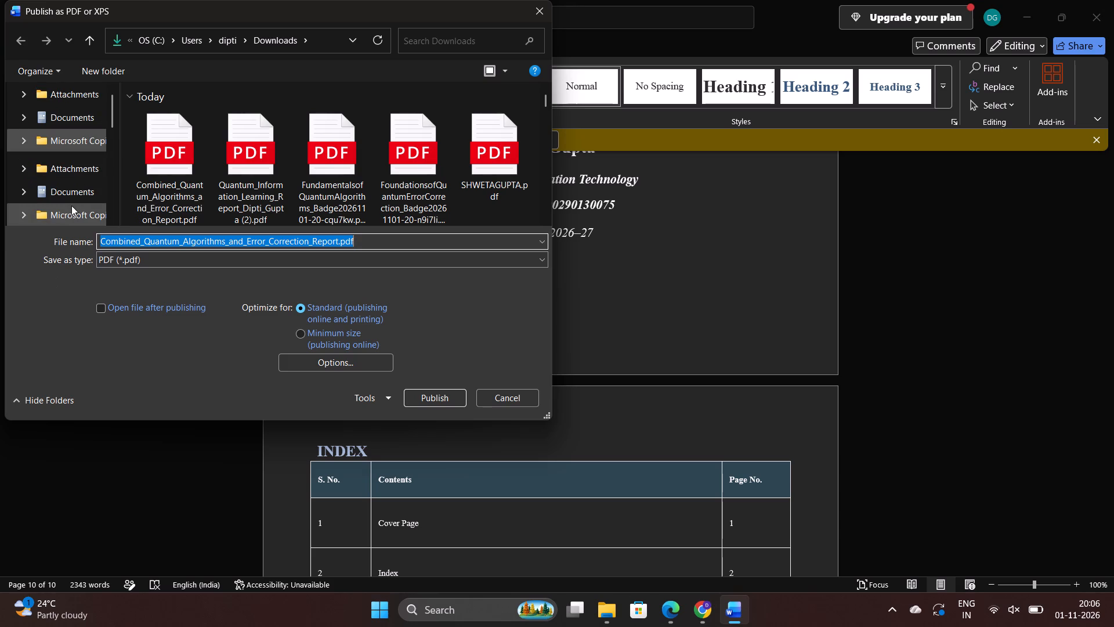
pyautogui.doubleClick(78, 112)
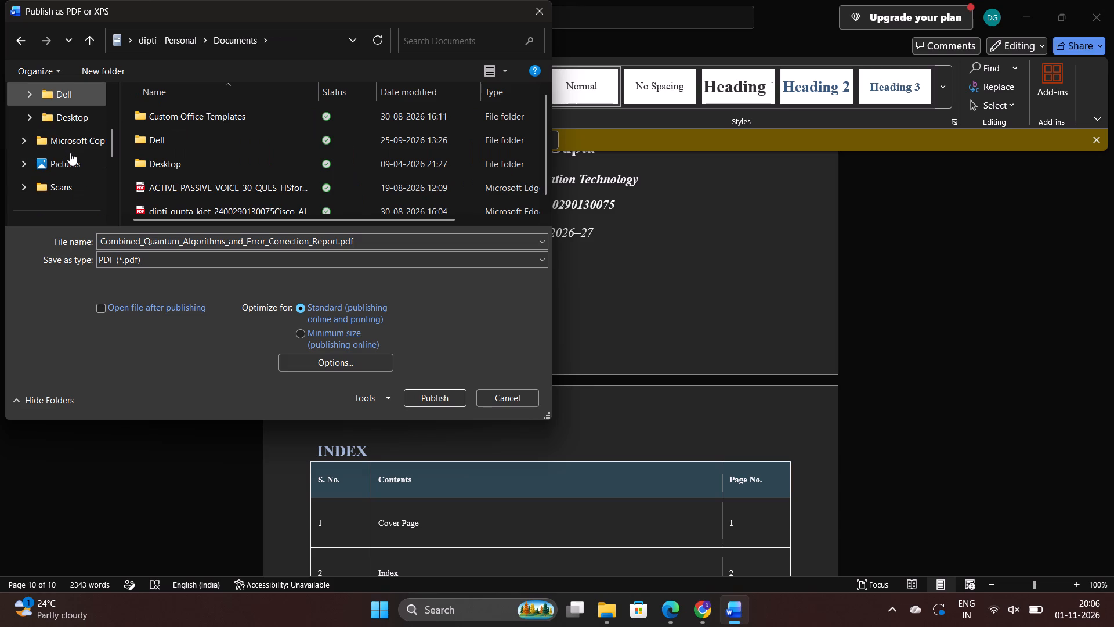
pyautogui.scroll(1, 70, 153)
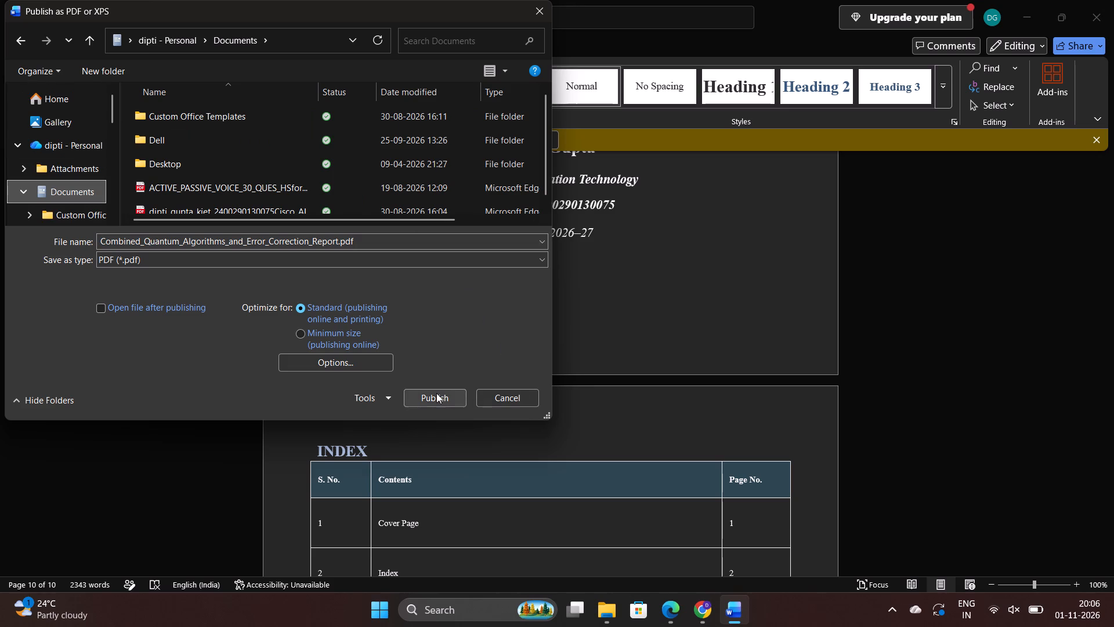
pyautogui.click(436, 393)
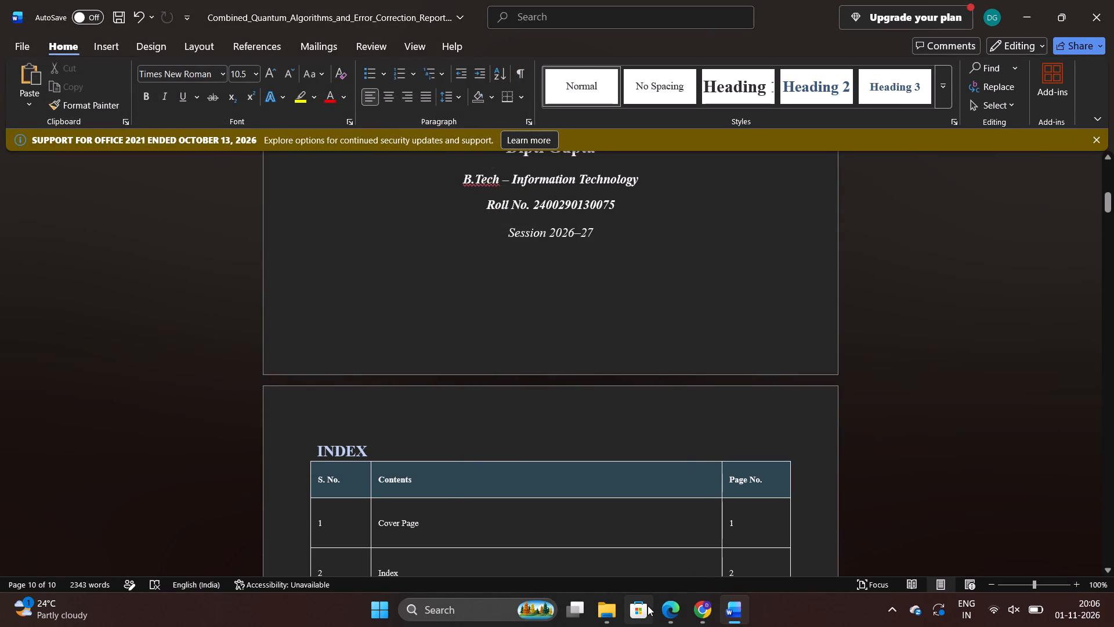
# Open the exported Combined_Quantum_Algorithms_and_Error_Correction_Report.pdf from the OneDrive Documents folder.
pyautogui.moveTo(629, 611); pyautogui.dragTo(620, 608)
pyautogui.click(620, 608)
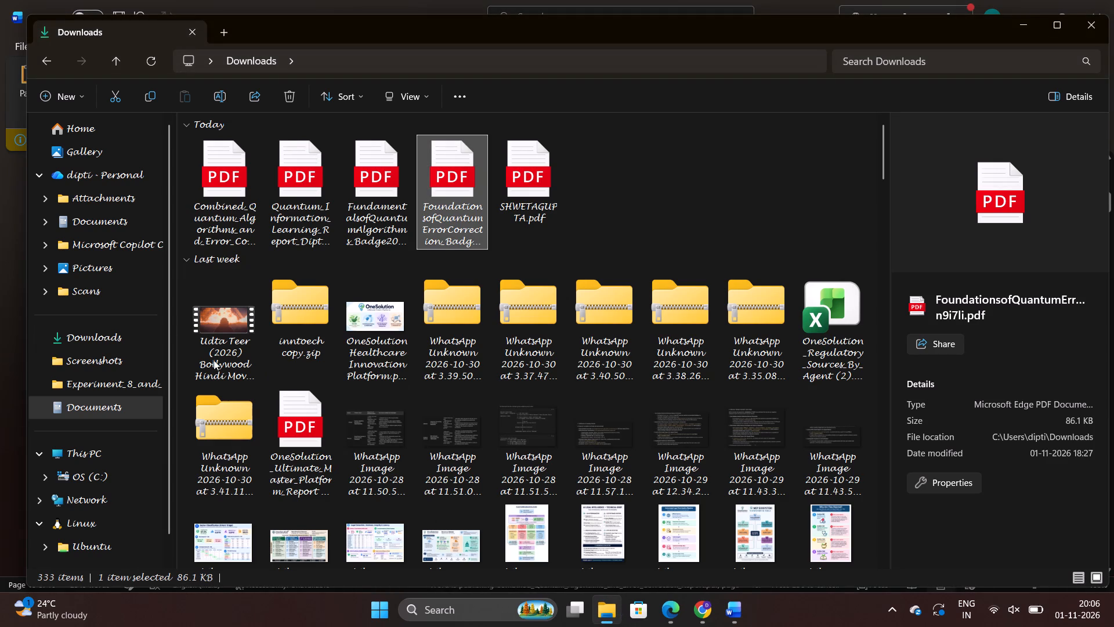
pyautogui.doubleClick(136, 230)
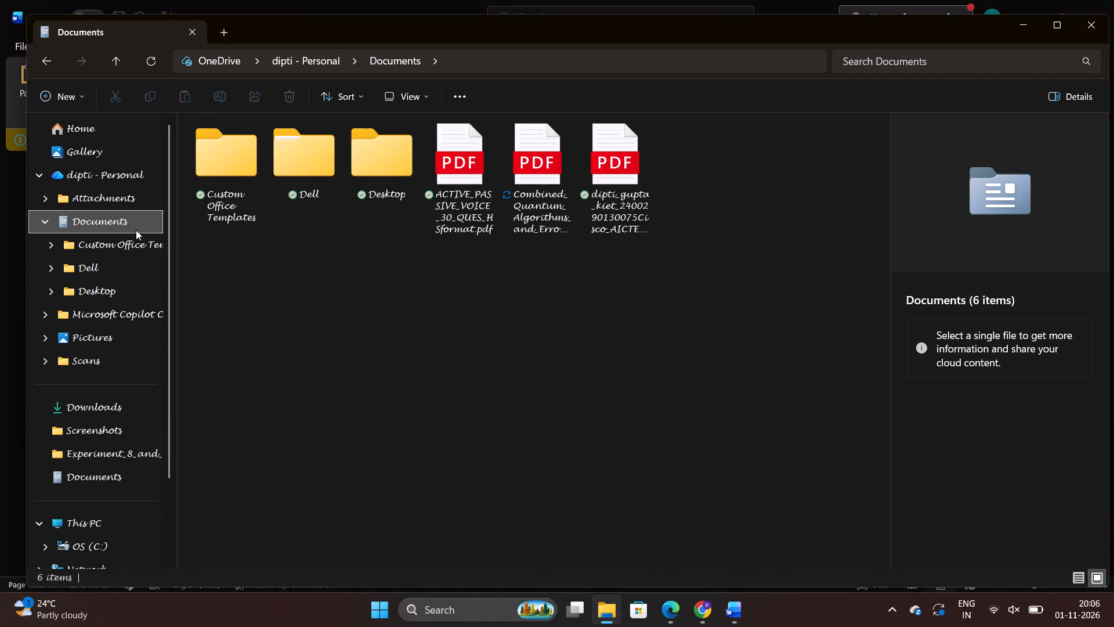
pyautogui.doubleClick(551, 156)
pyautogui.doubleClick(551, 156)
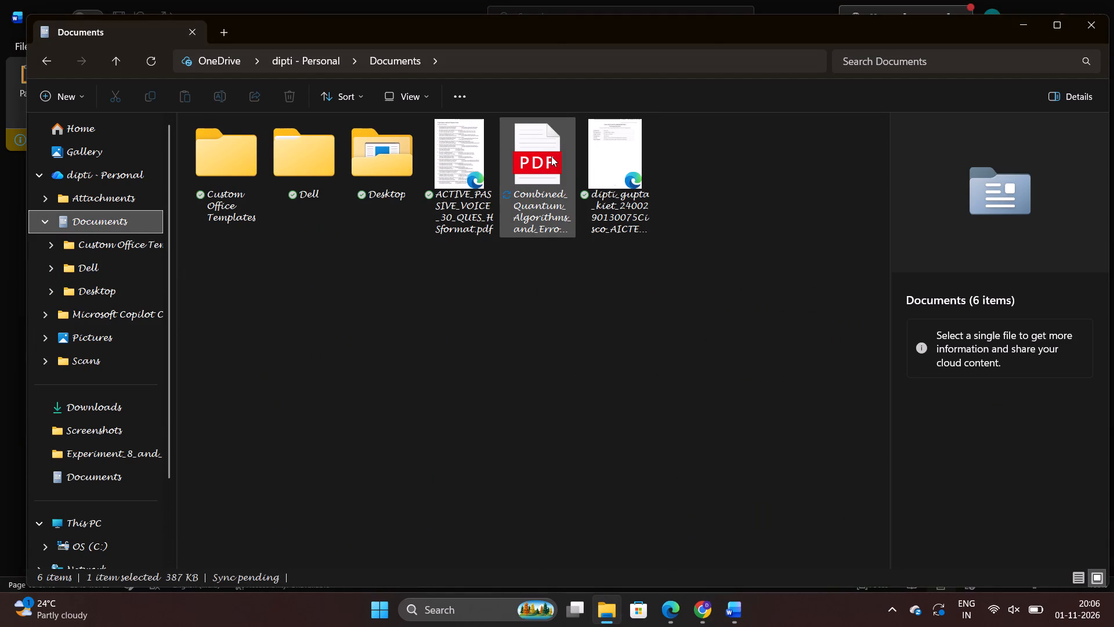
pyautogui.tripleClick(551, 156)
pyautogui.click(551, 156)
pyautogui.doubleClick(533, 229)
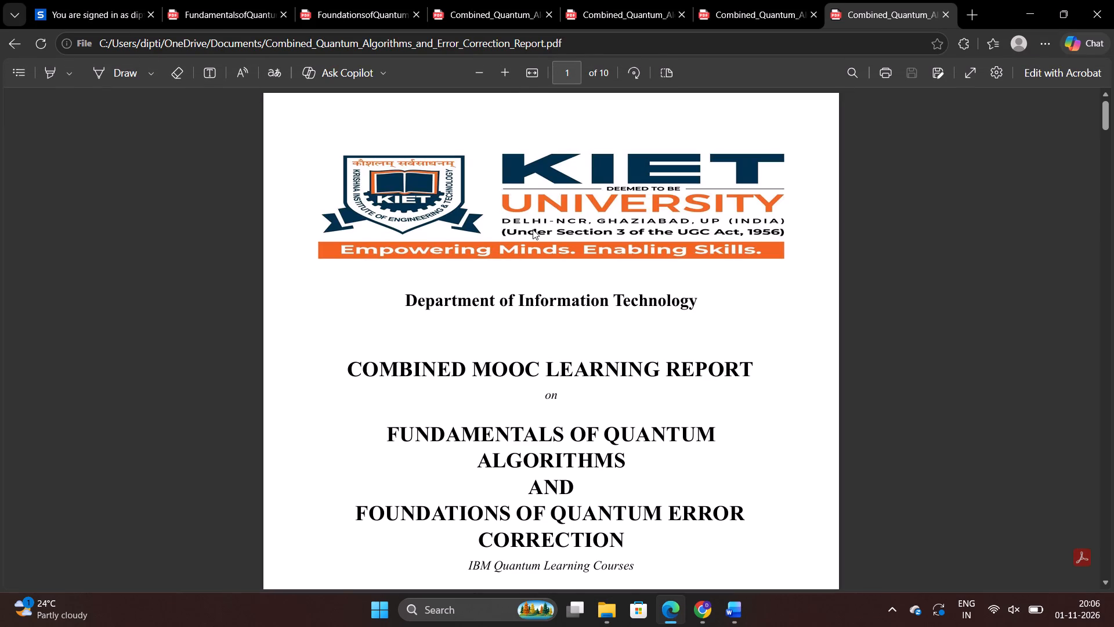
# Review the exported PDF's cover page, index and Course 1 sections through Final Key Learning, checking layout and footers.
pyautogui.scroll(-6, 533, 229)
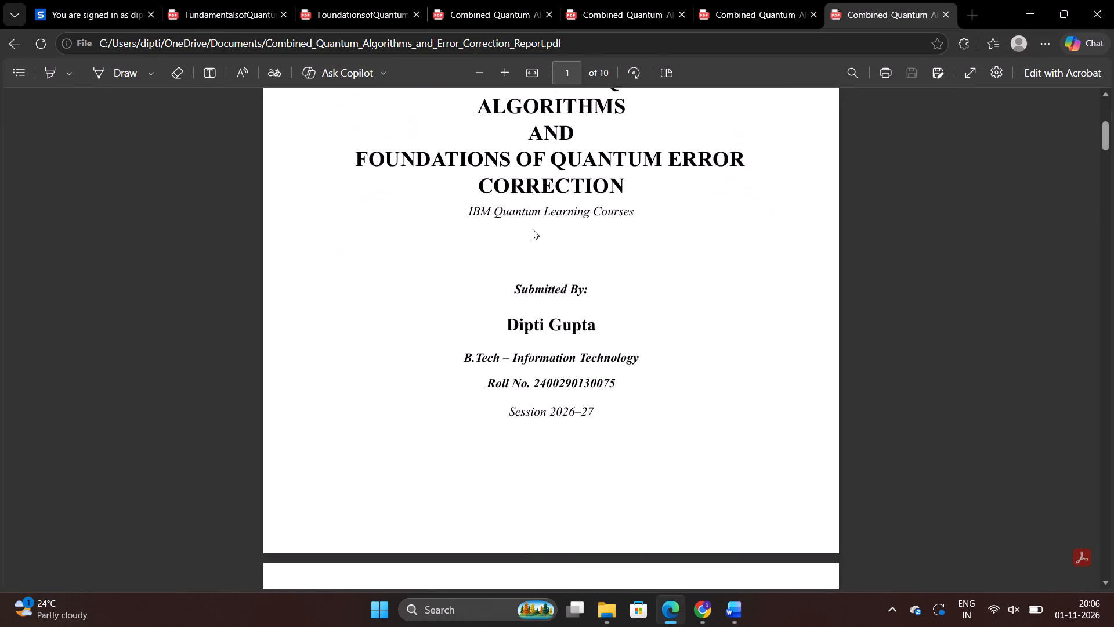
pyautogui.scroll(-9, 533, 229)
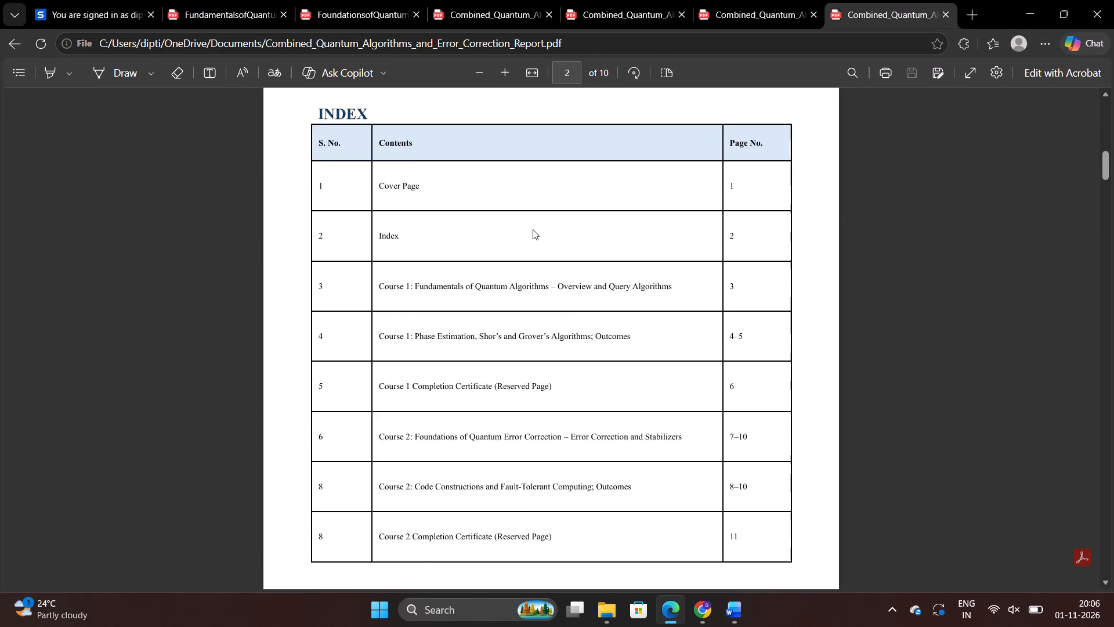
pyautogui.scroll(-5, 533, 229)
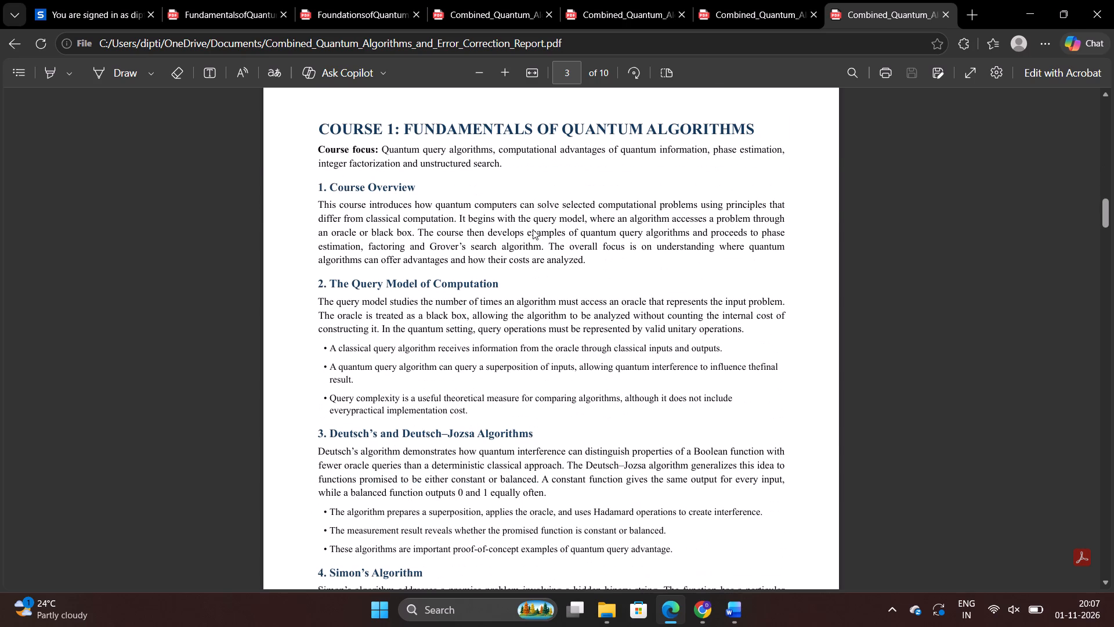
pyautogui.scroll(-5, 533, 229)
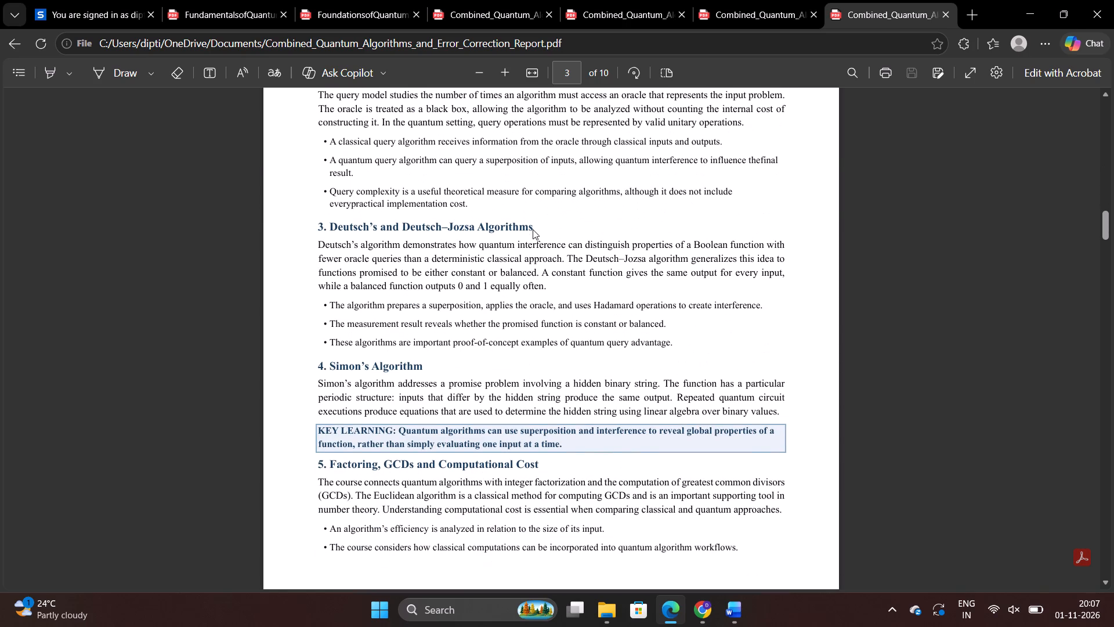
pyautogui.scroll(-3, 533, 229)
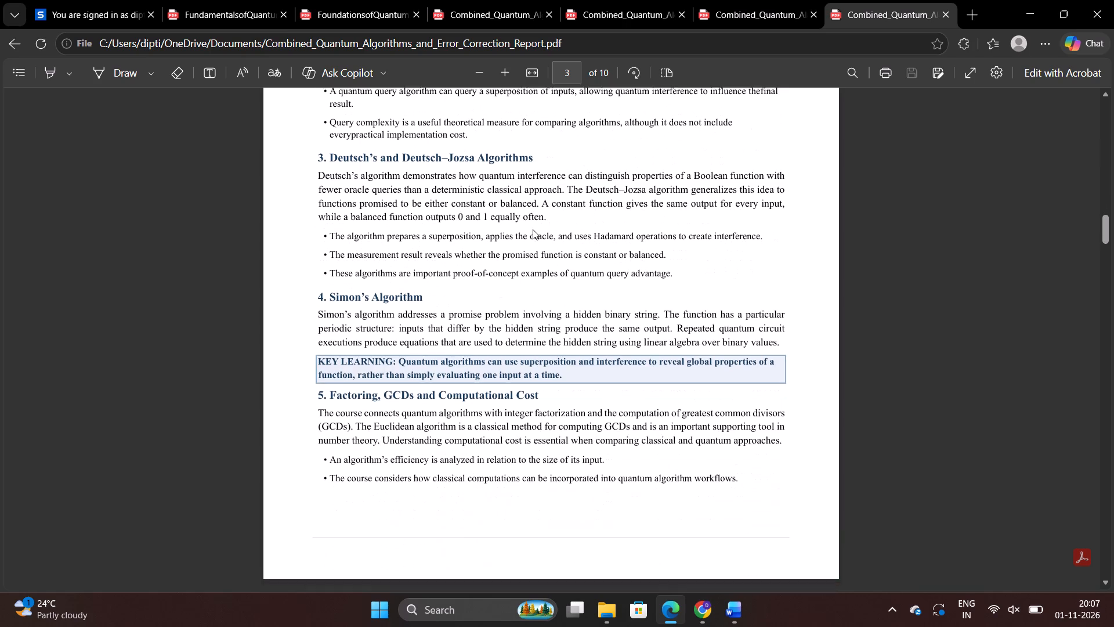
pyautogui.scroll(-2, 537, 219)
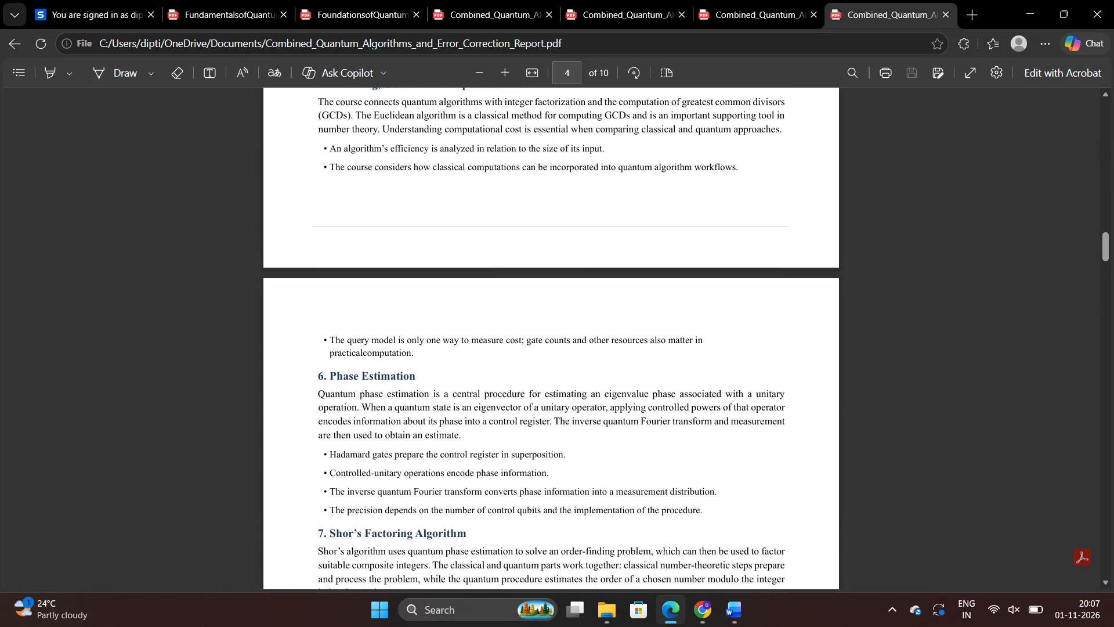
pyautogui.scroll(-1, 537, 219)
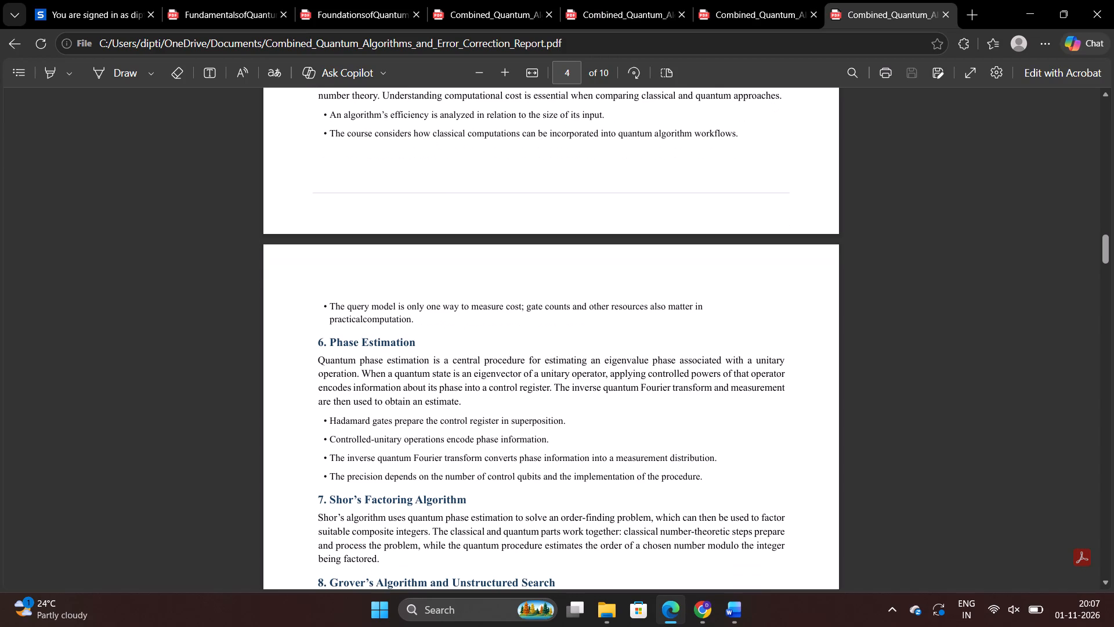
pyautogui.scroll(-3, 537, 219)
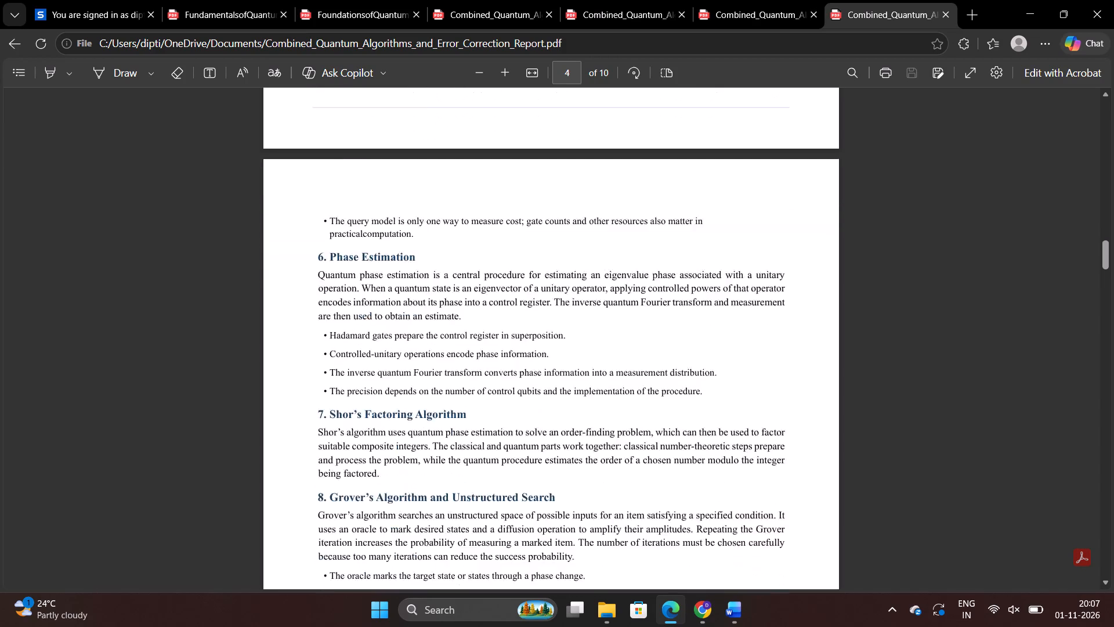
pyautogui.scroll(-7, 537, 219)
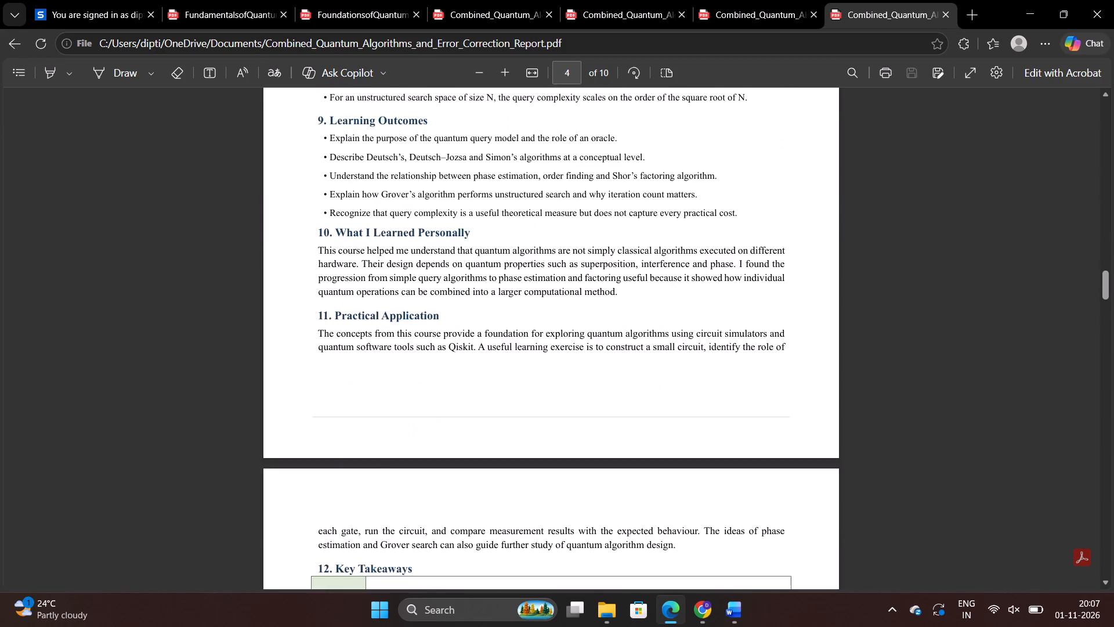
pyautogui.scroll(-7, 537, 219)
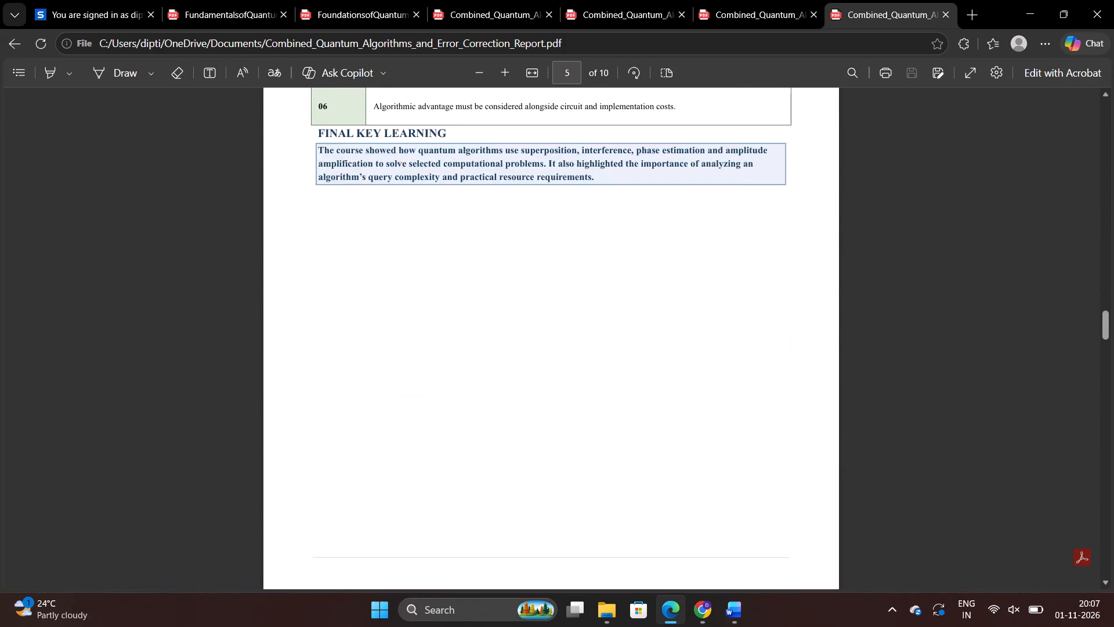
# Review the Course 1 certificate page, the Course 2 sections and the final certificate page of the PDF.
pyautogui.scroll(-8, 537, 219)
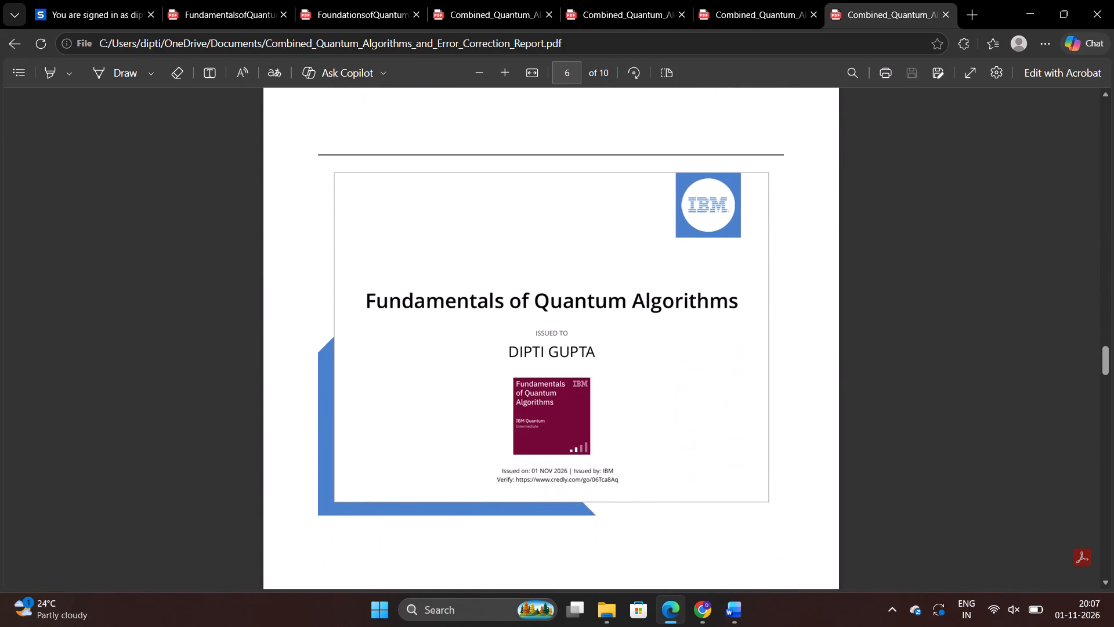
pyautogui.scroll(-7, 537, 219)
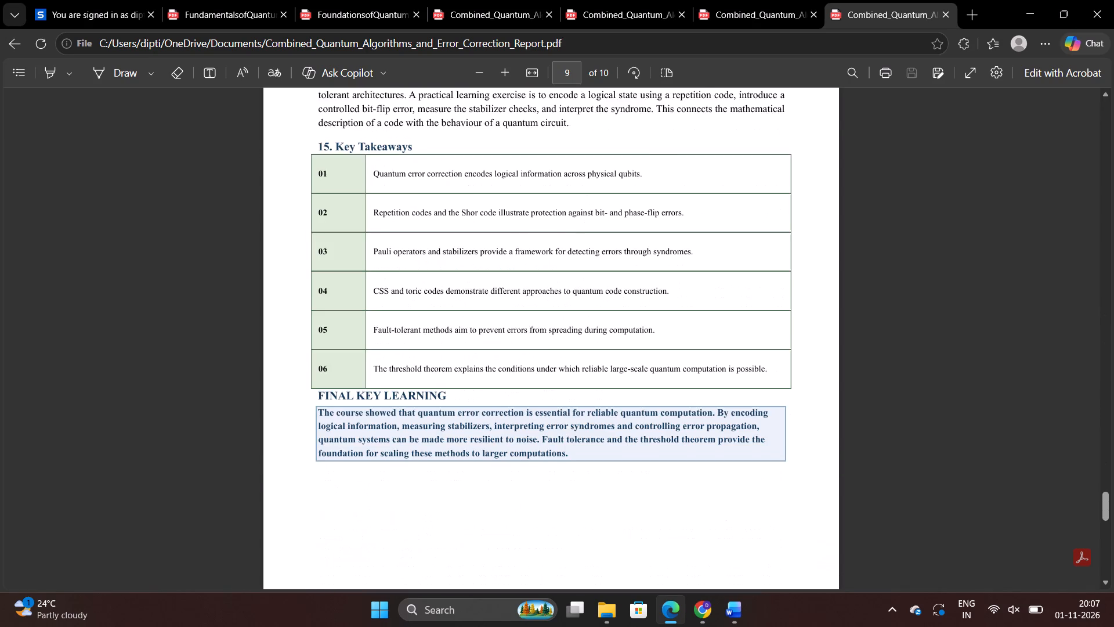
pyautogui.scroll(-6, 537, 219)
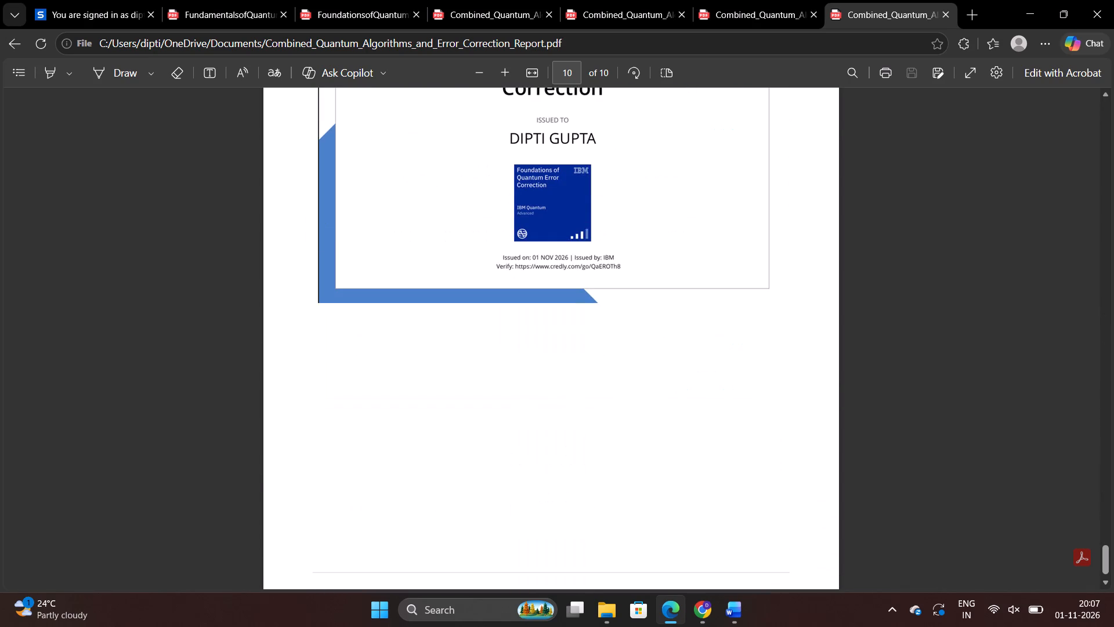
pyautogui.scroll(-3, 537, 219)
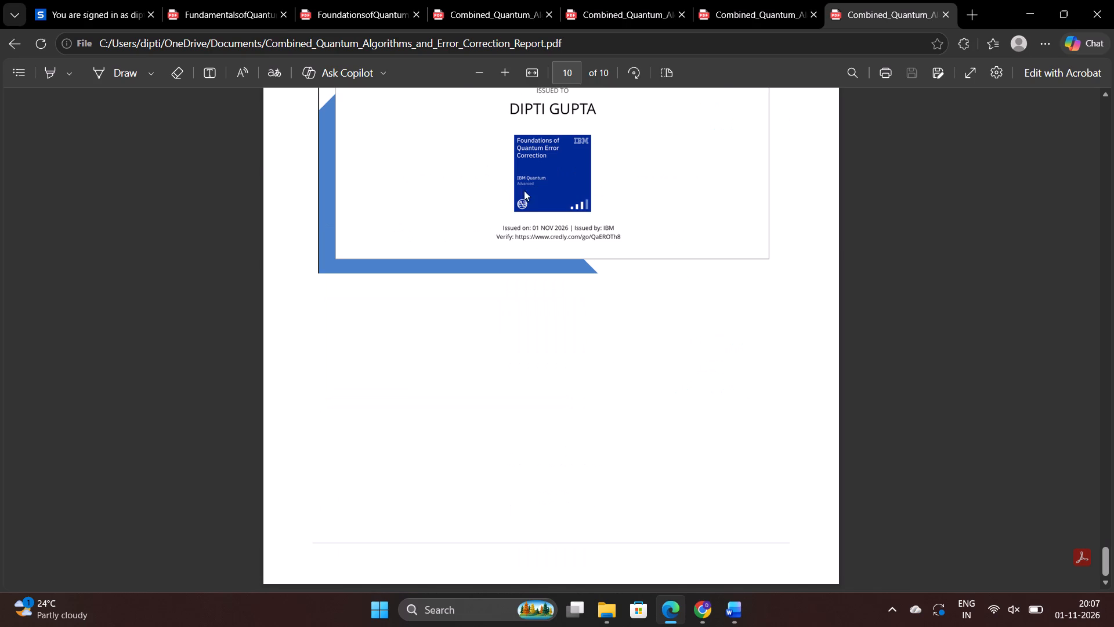
# Close the two badge PDFs and the three older combined report tabs, keeping the newly exported report open.
pyautogui.click(279, 18)
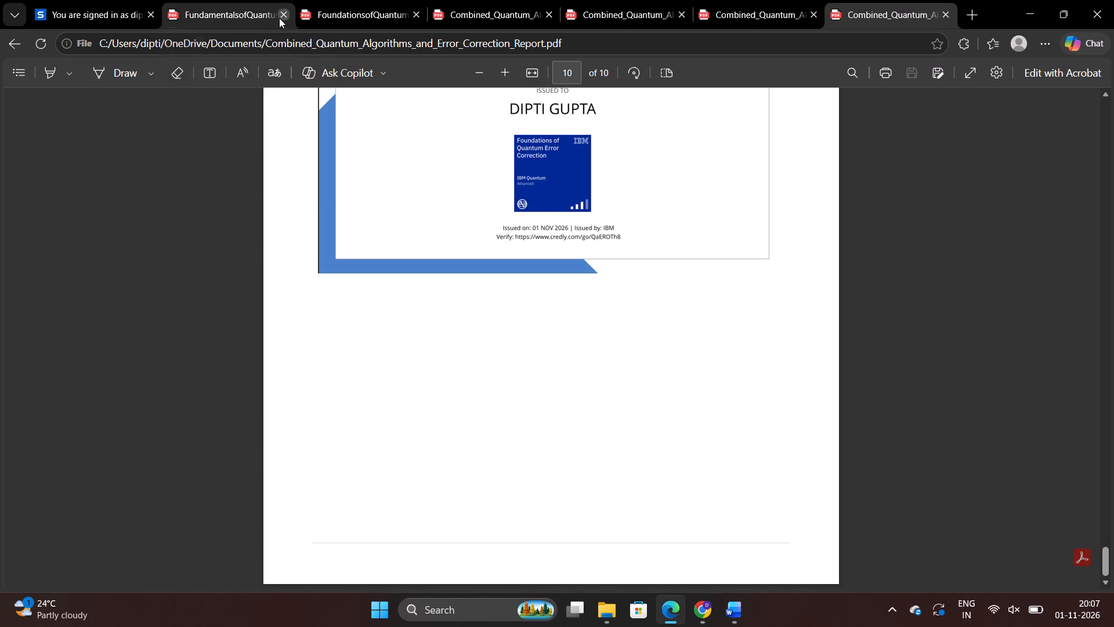
pyautogui.click(279, 18)
pyautogui.click(279, 18)
pyautogui.click(279, 18)
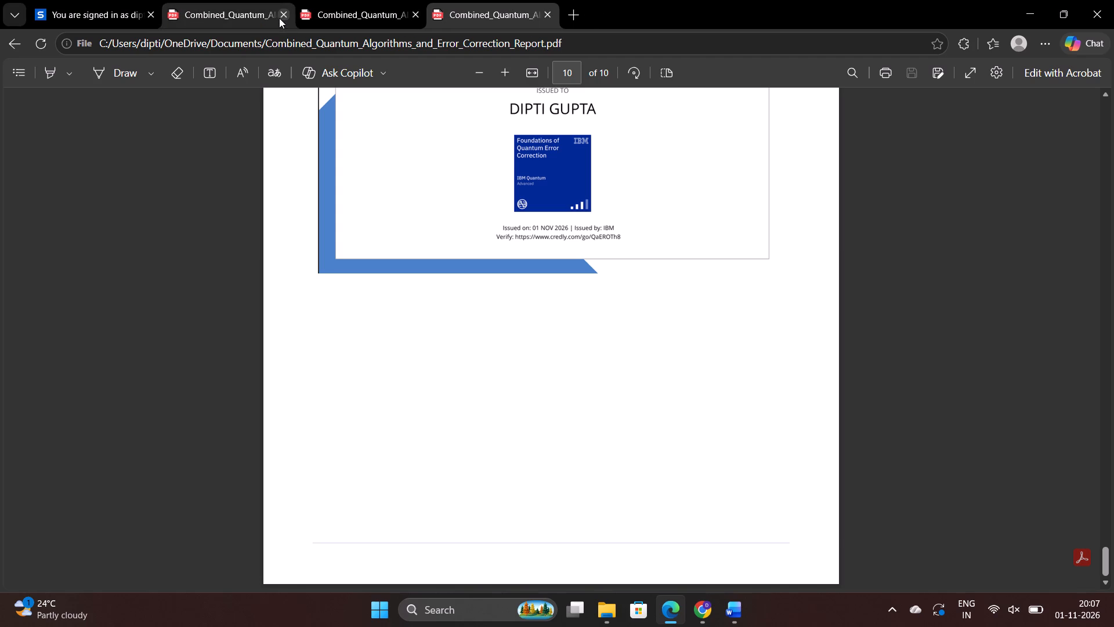
pyautogui.click(279, 18)
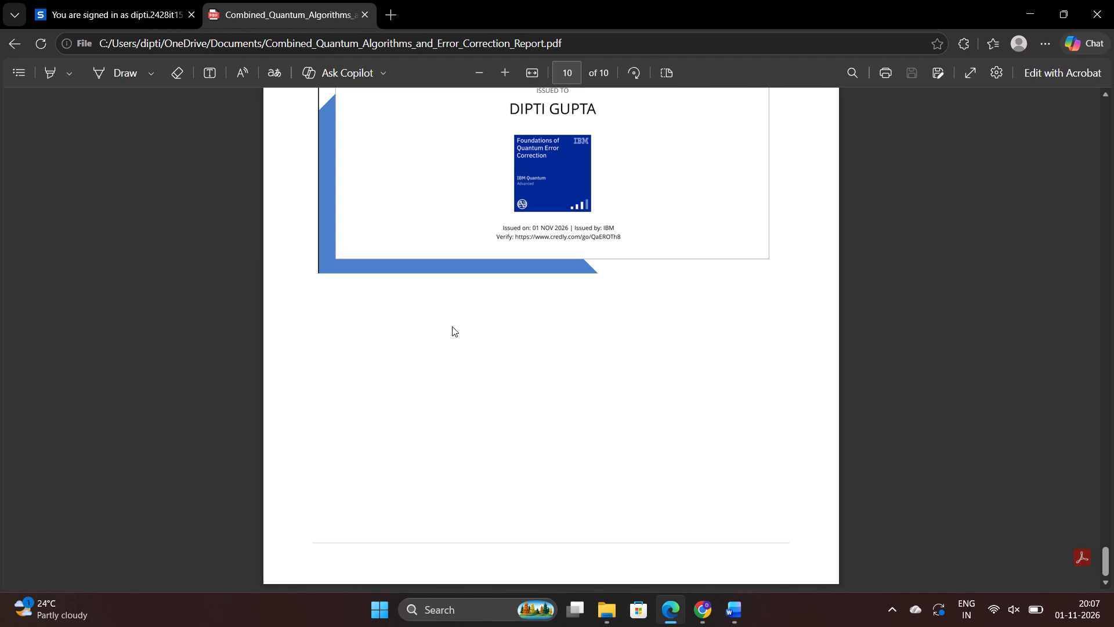
# Recheck the exported report from the last certificate page back to the index and cover page.
pyautogui.scroll(-2, 452, 326)
pyautogui.scroll(15, 452, 326)
pyautogui.scroll(9, 452, 326)
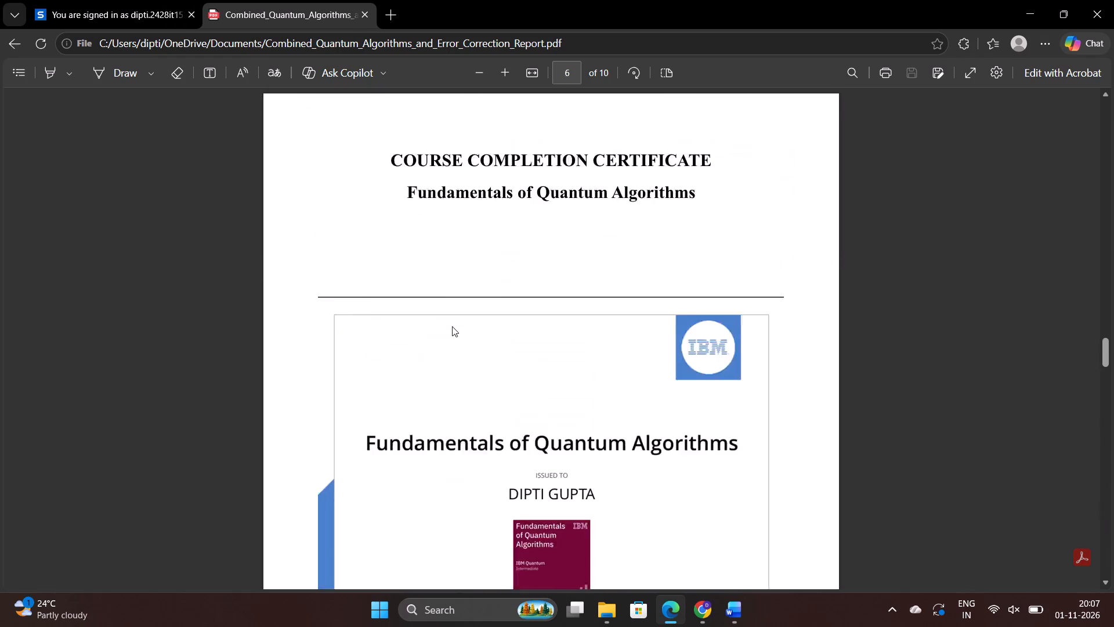
pyautogui.scroll(14, 452, 326)
pyautogui.scroll(-5, 452, 326)
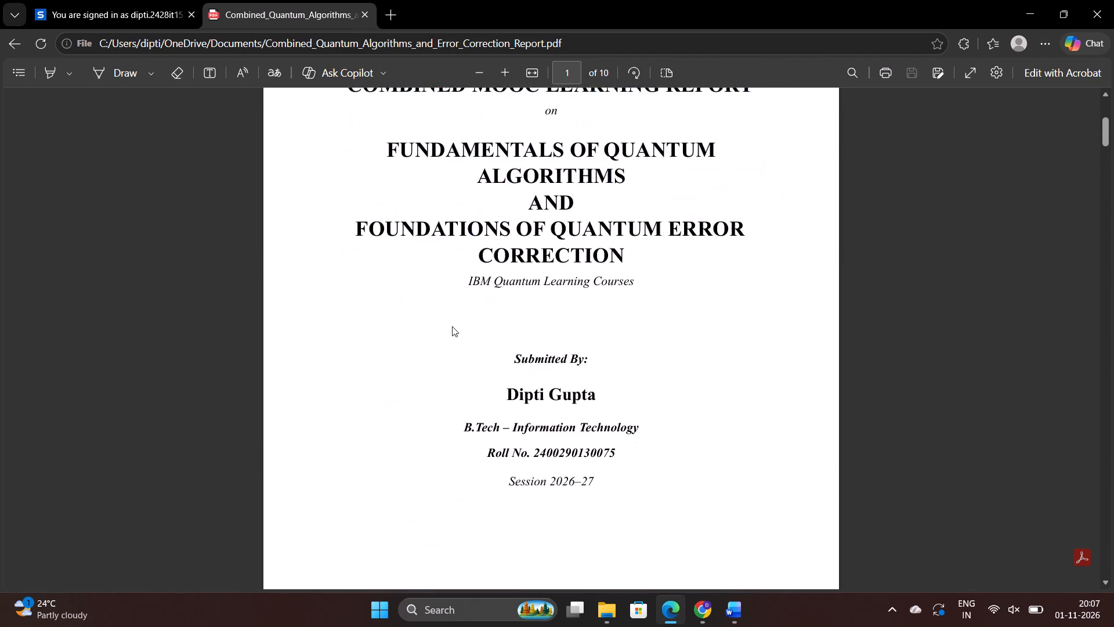
pyautogui.scroll(-20, 452, 326)
pyautogui.scroll(-18, 452, 326)
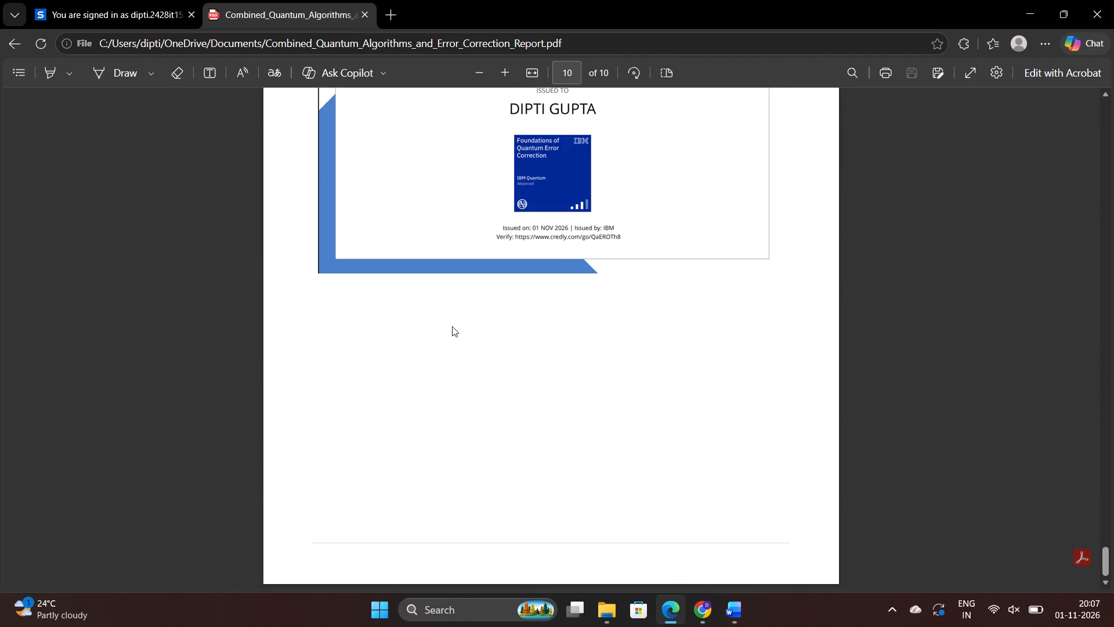
pyautogui.scroll(9, 452, 326)
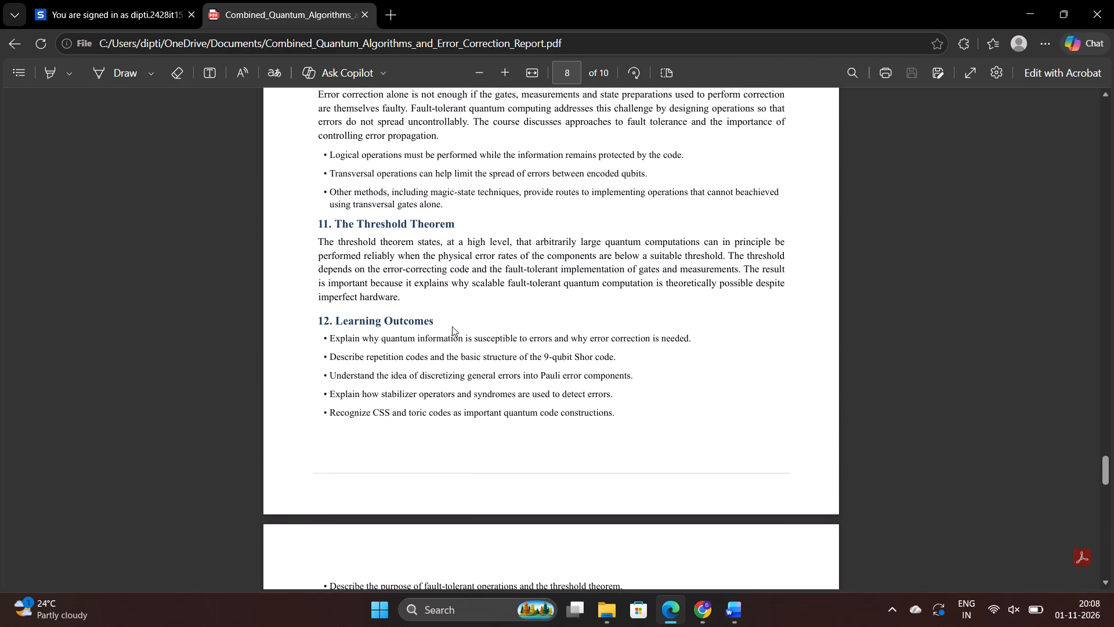
pyautogui.scroll(17, 452, 326)
pyautogui.scroll(7, 452, 326)
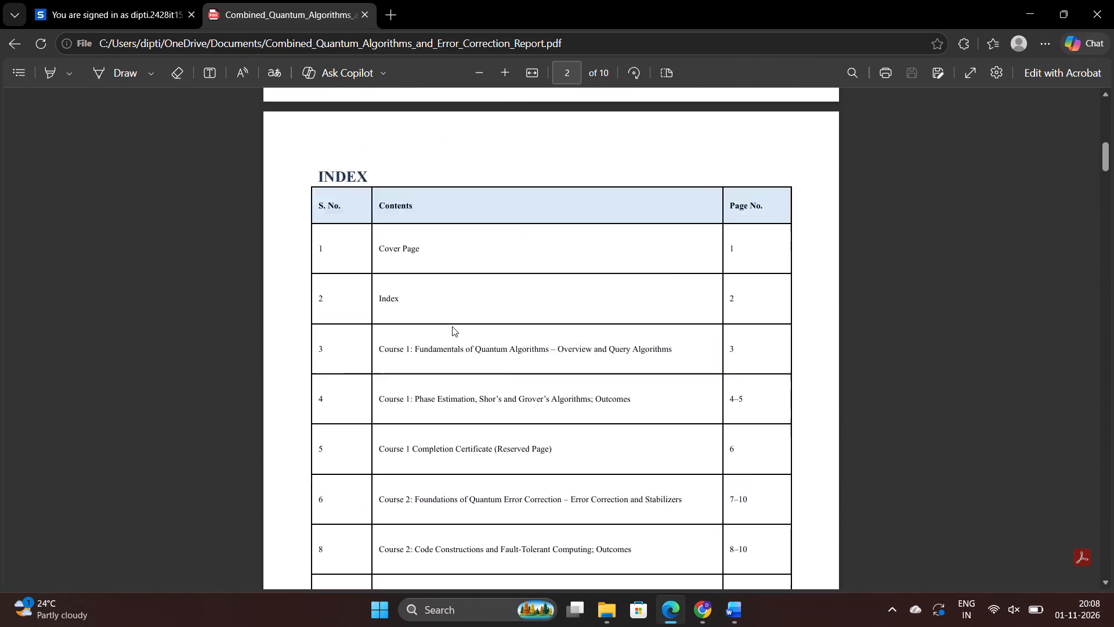
pyautogui.scroll(2, 452, 326)
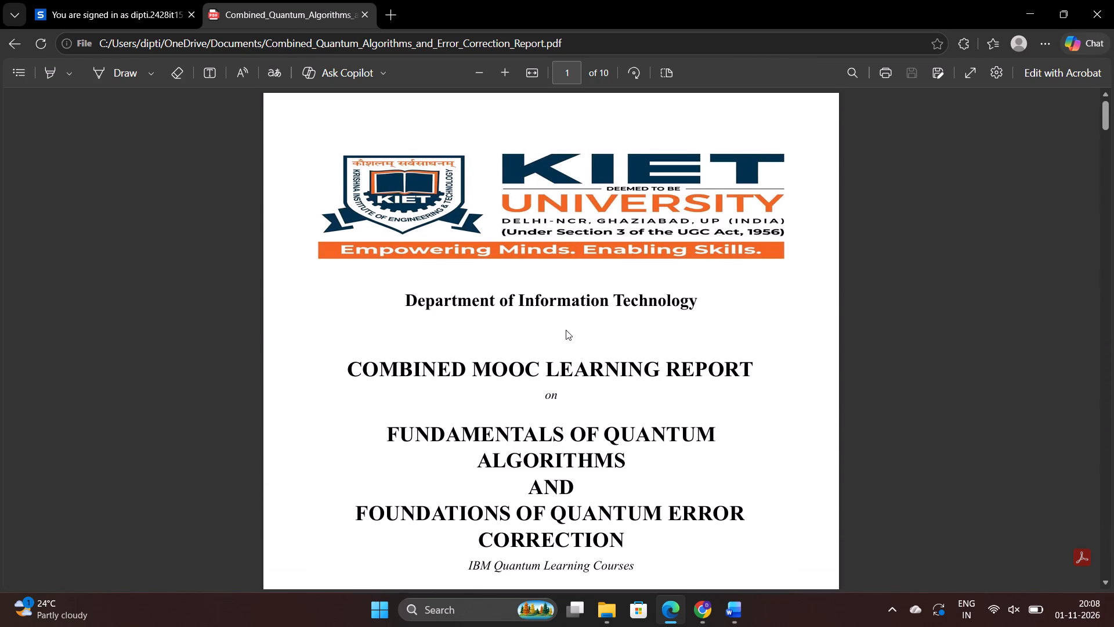
# Look through the exported report once more from the cover page to the final certificate page.
pyautogui.scroll(-3, 566, 330)
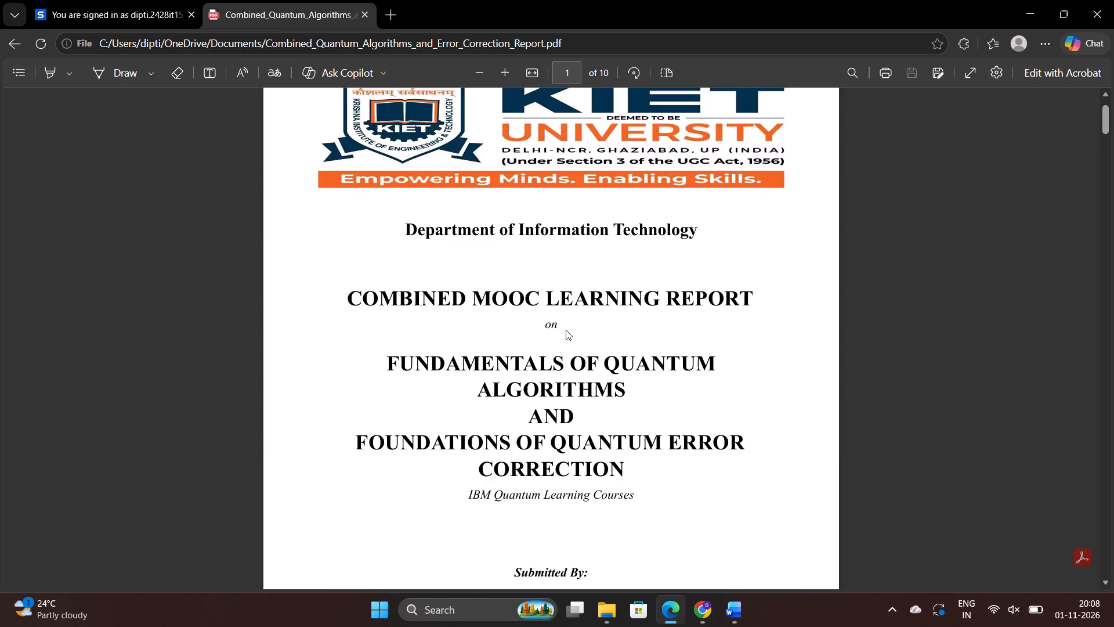
pyautogui.scroll(-17, 566, 330)
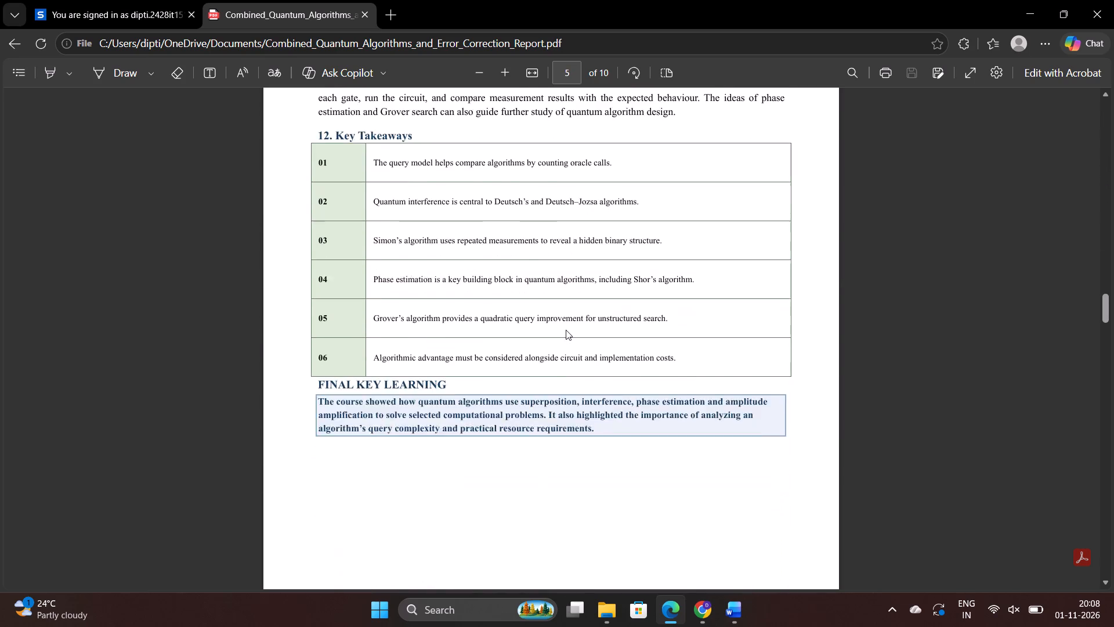
pyautogui.scroll(-11, 566, 330)
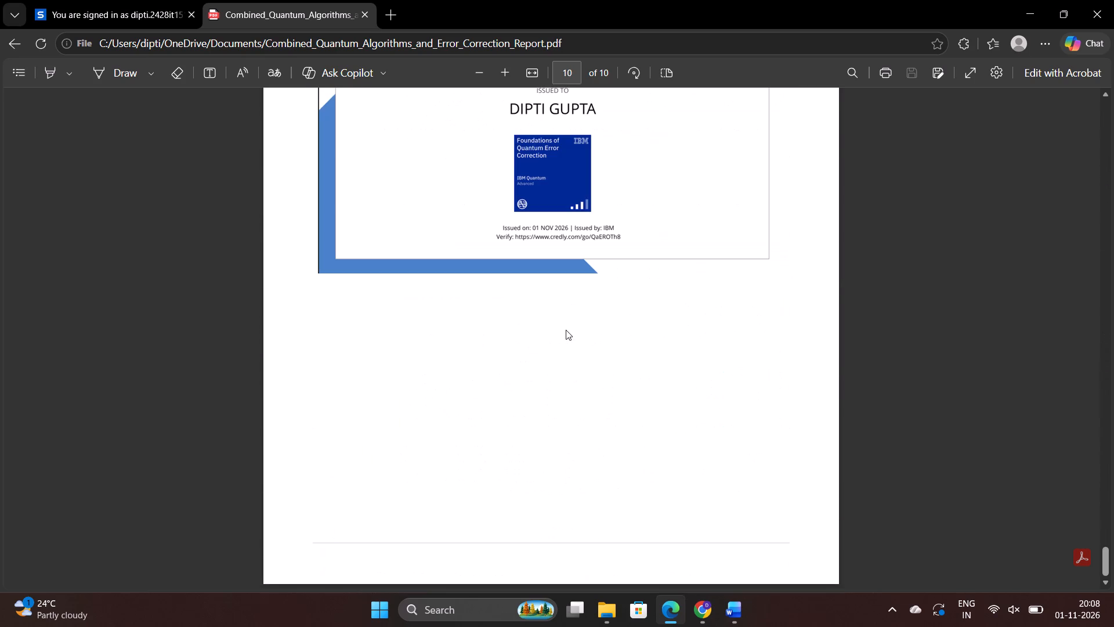
# Switch to Chrome and bring up the Moodle assignment submission page.
pyautogui.click(716, 608)
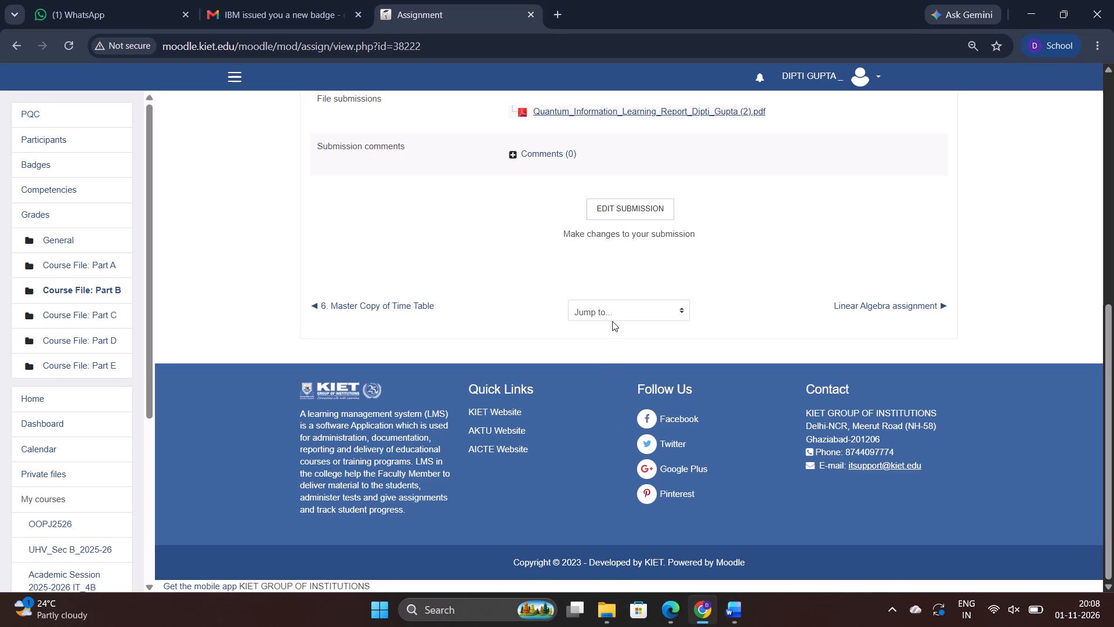
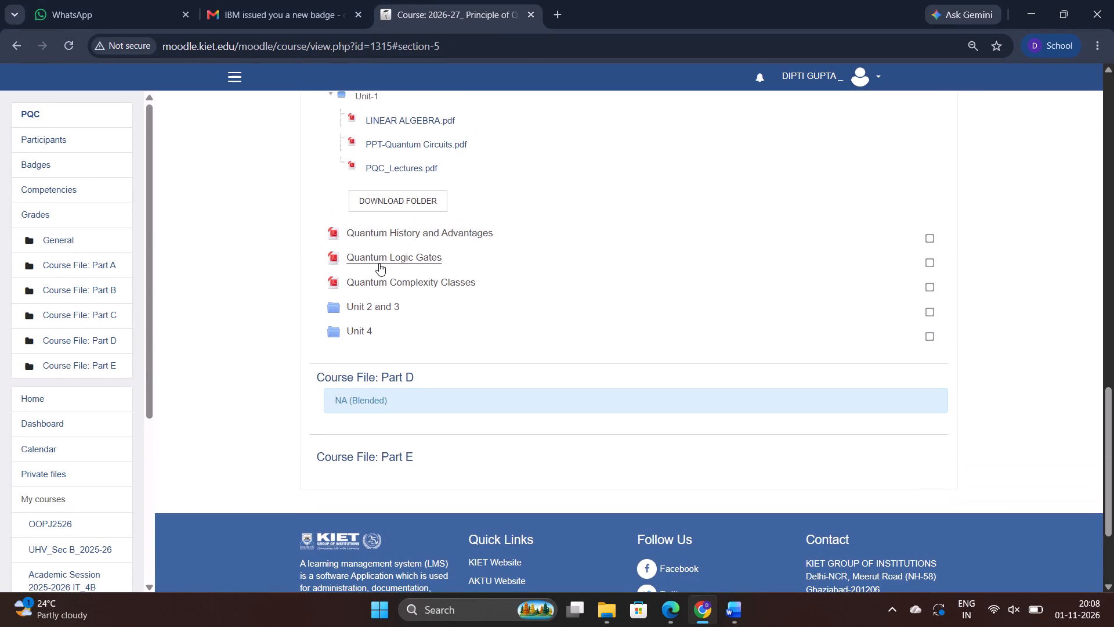
# Open the CA2 assignment in the course's Part B section and start adding a submission.
pyautogui.scroll(5, 379, 263)
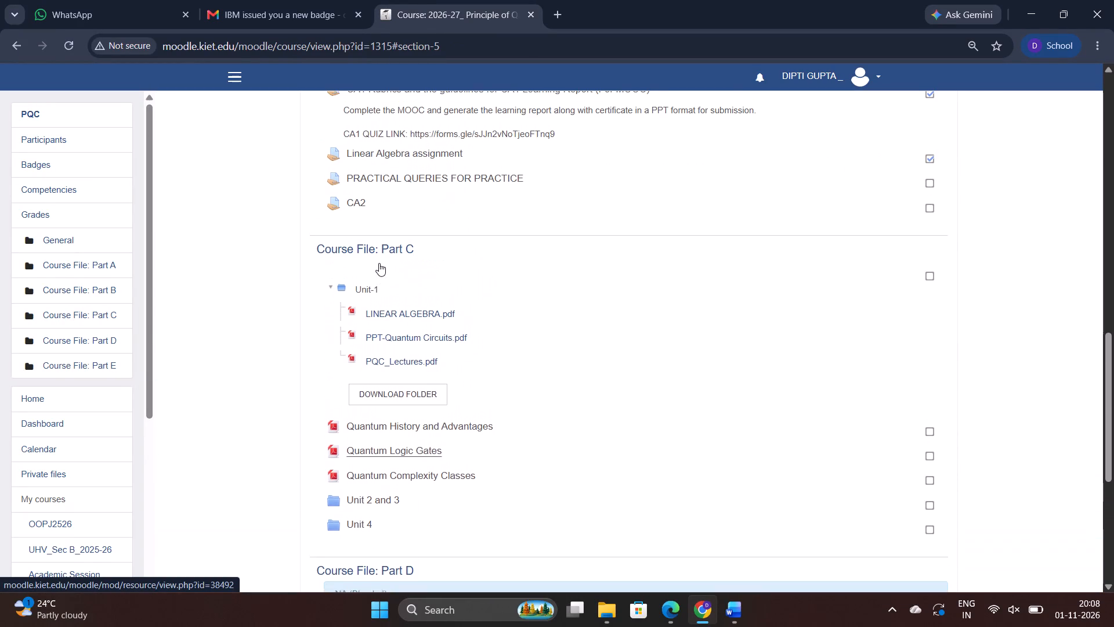
pyautogui.click(358, 210)
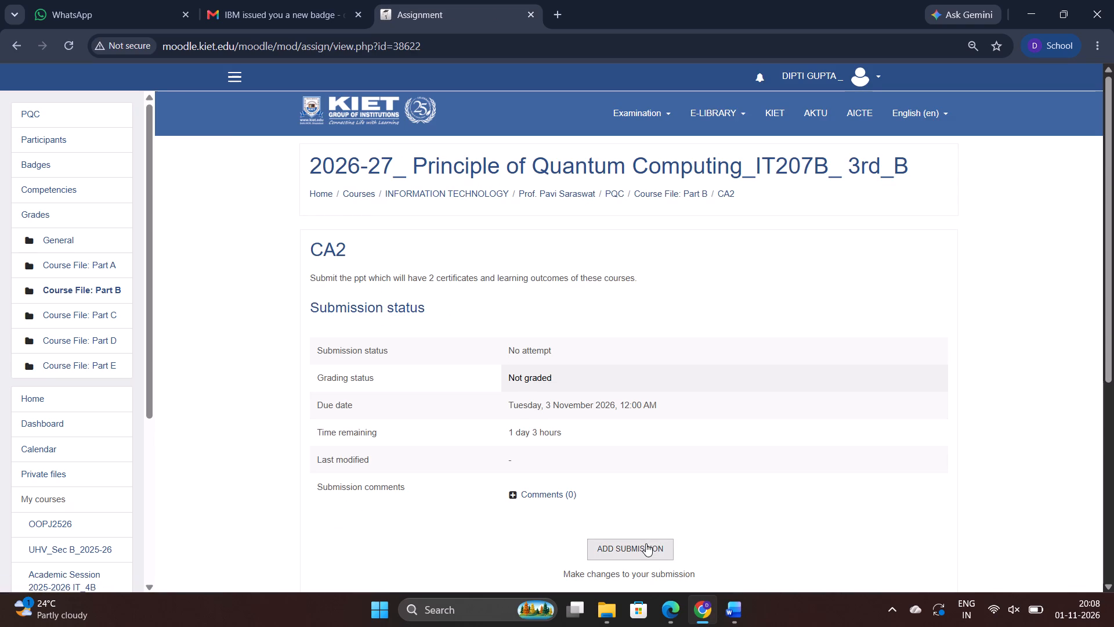
pyautogui.click(644, 545)
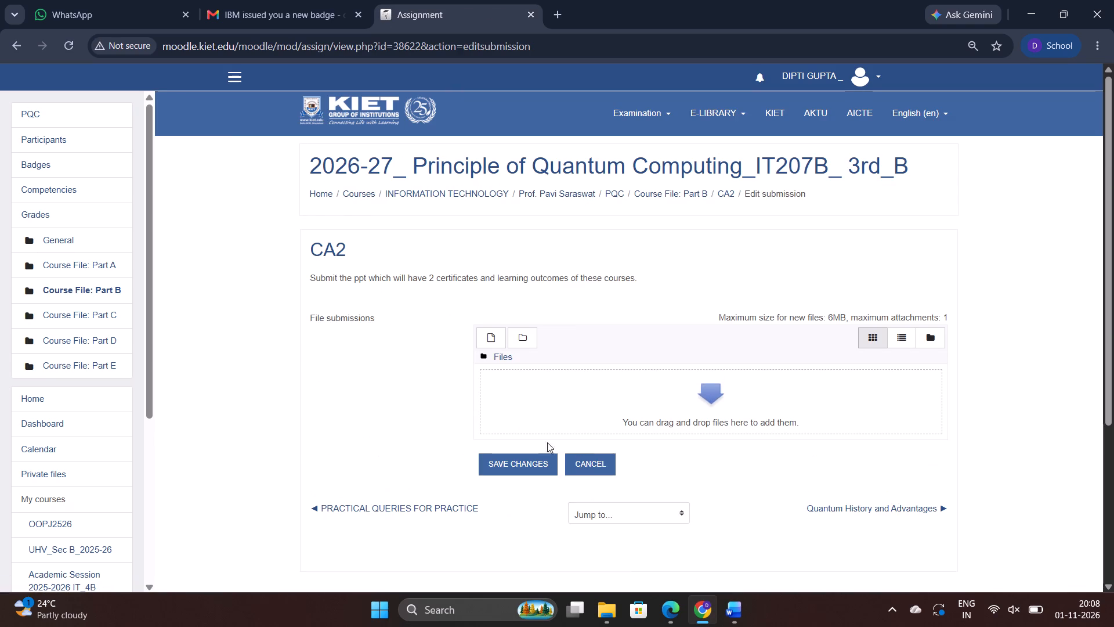
# Start uploading a file to the CA2 submission and bring up the computer's file selection dialog.
pyautogui.click(488, 338)
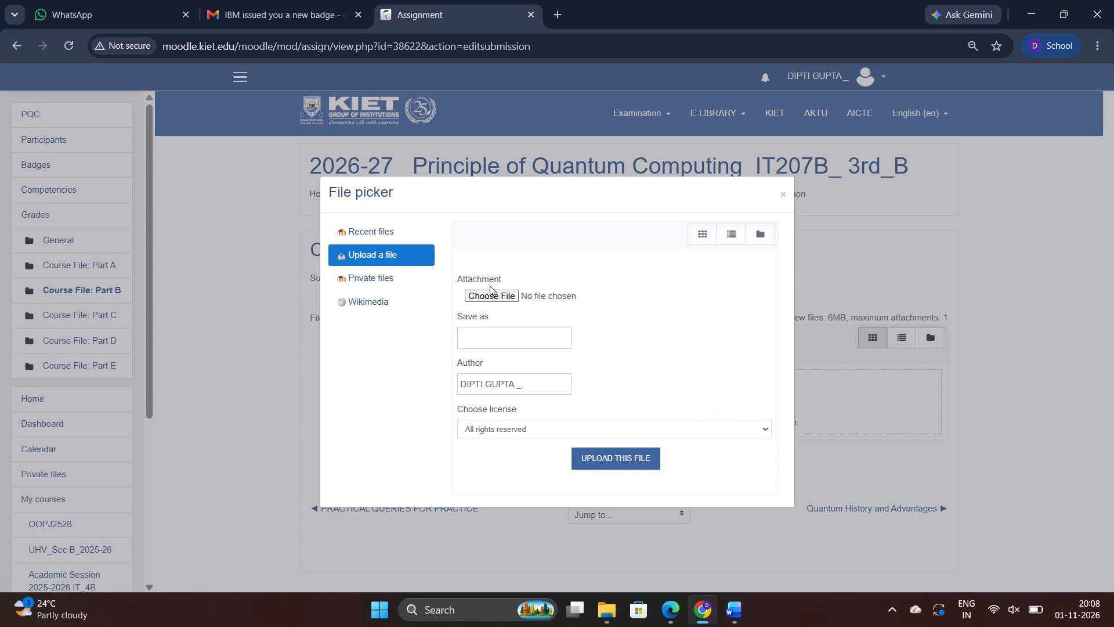
pyautogui.click(491, 290)
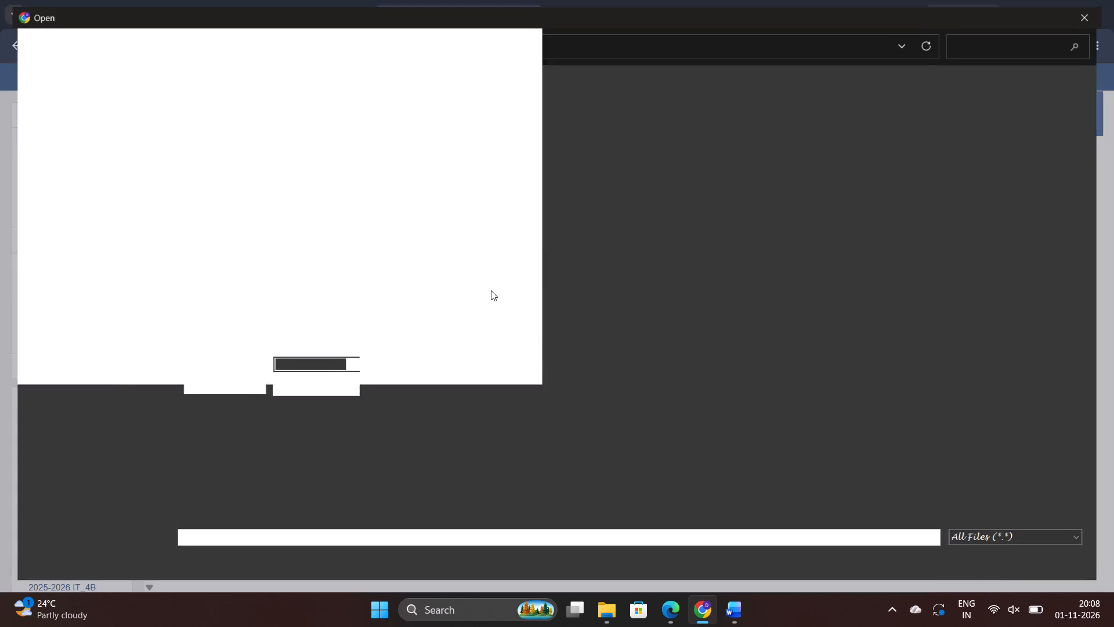
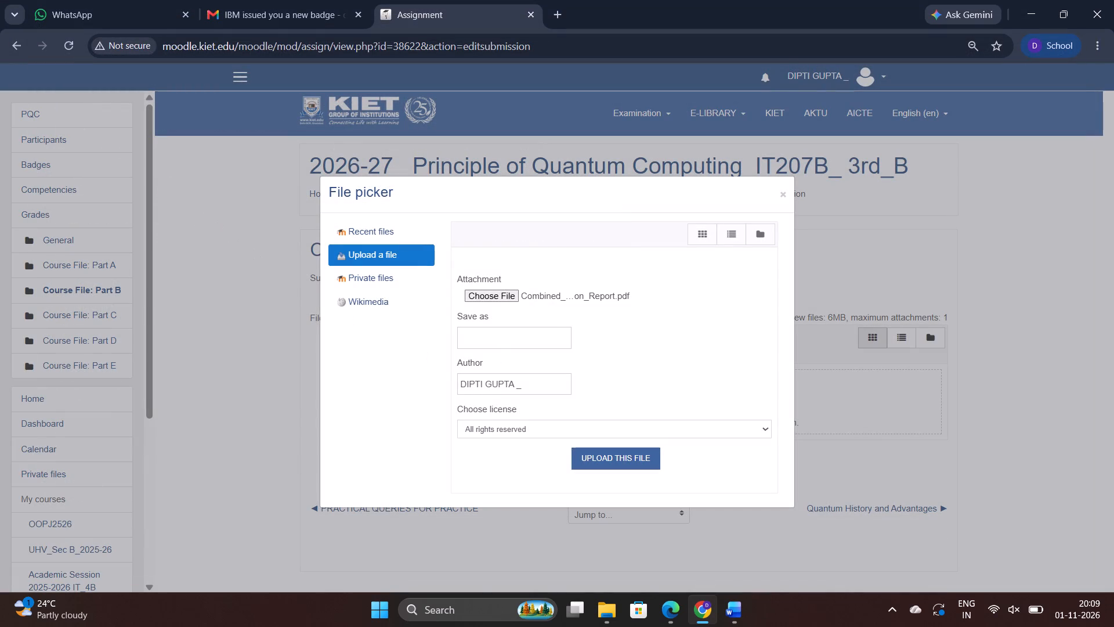
# Upload the combined report PDF under the student's name and roll number, and save the CA2 submission.
pyautogui.click(492, 340)
pyautogui.press('BackSpace')
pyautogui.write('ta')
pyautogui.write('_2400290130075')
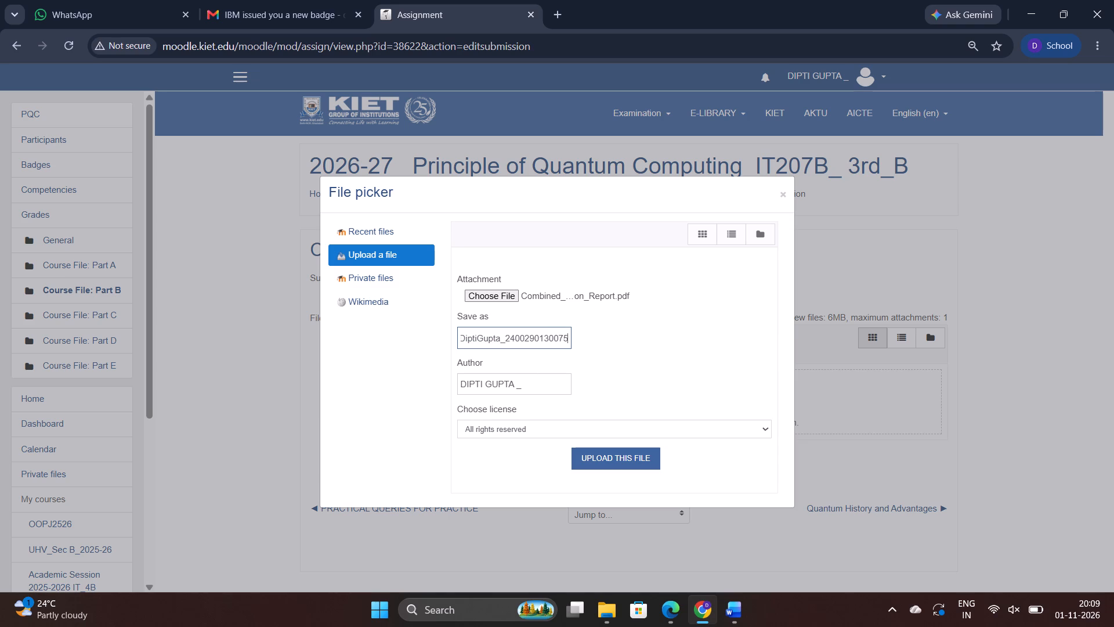
pyautogui.click(621, 453)
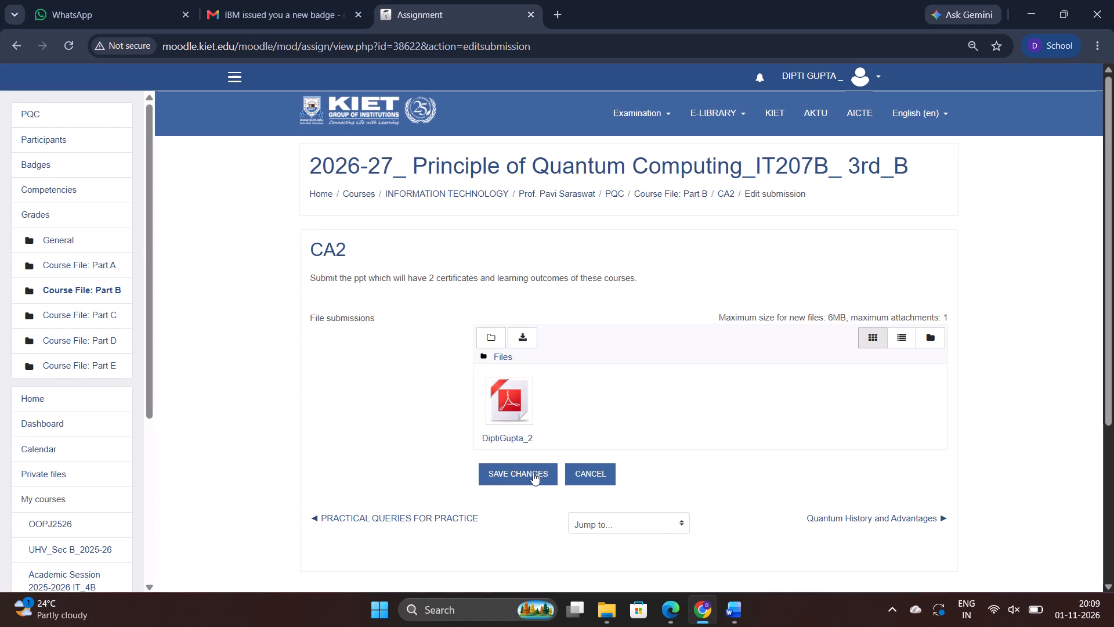
pyautogui.click(533, 473)
# Open the combined quantum report PDF from the Documents folder and review its pages from the certificates back to the index.
pyautogui.click(606, 626)
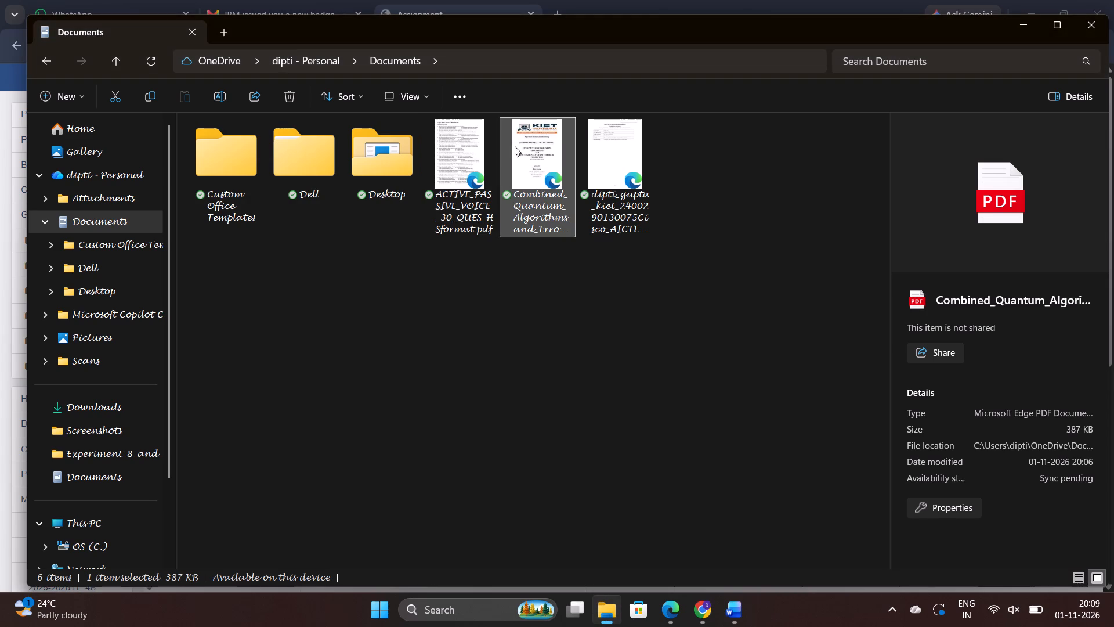
pyautogui.doubleClick(522, 157)
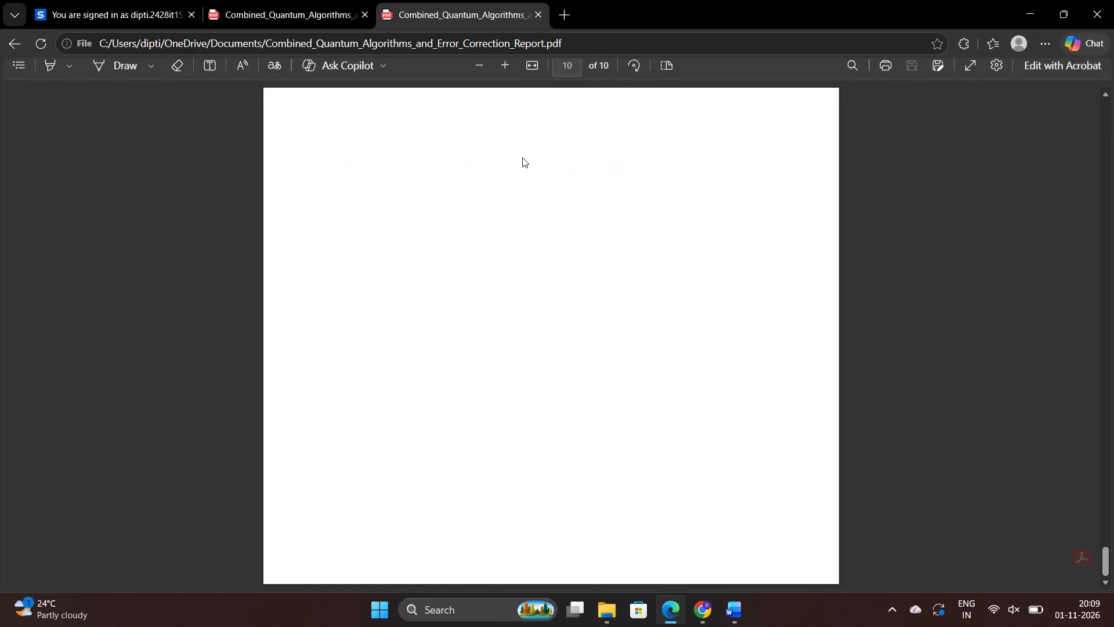
pyautogui.scroll(-2, 522, 157)
pyautogui.scroll(5, 522, 157)
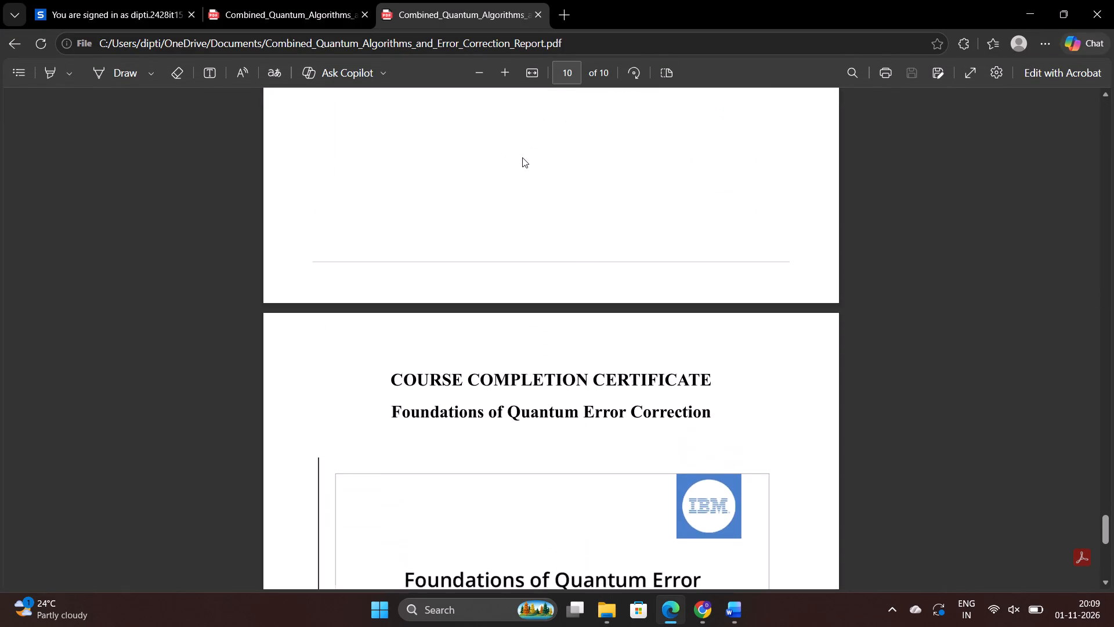
pyautogui.scroll(8, 522, 157)
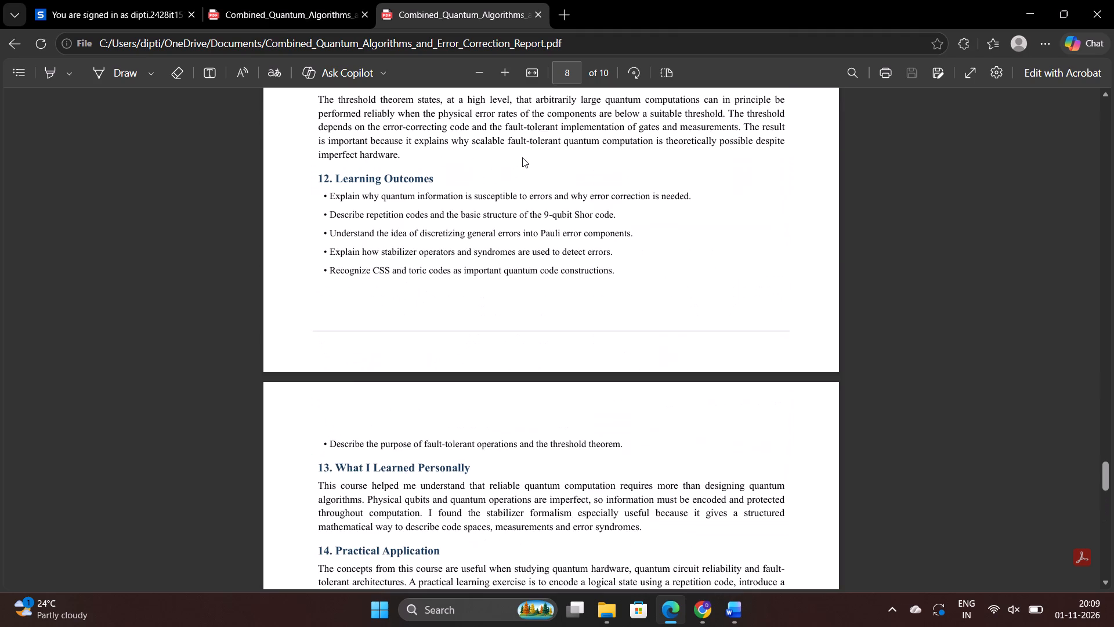
pyautogui.scroll(5, 522, 157)
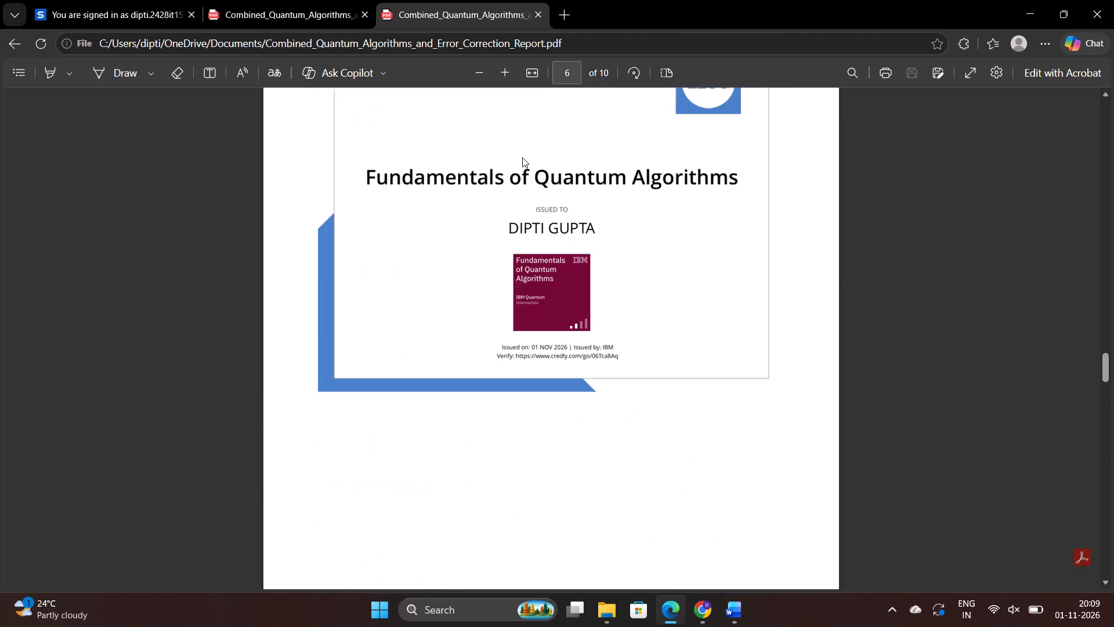
pyautogui.scroll(10, 522, 157)
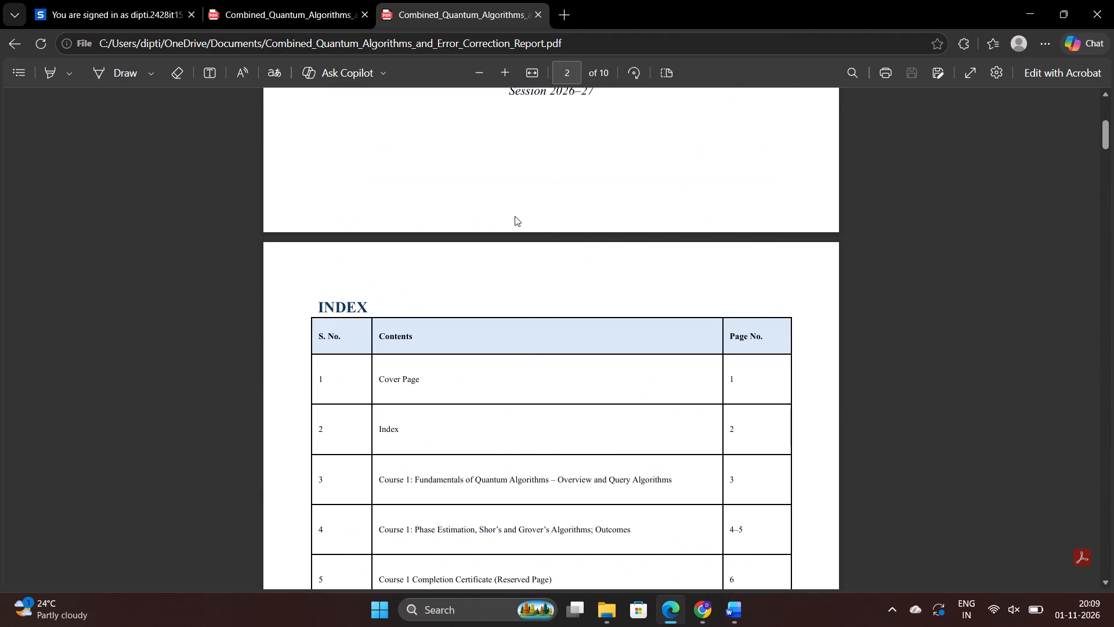
pyautogui.click(1026, 11)
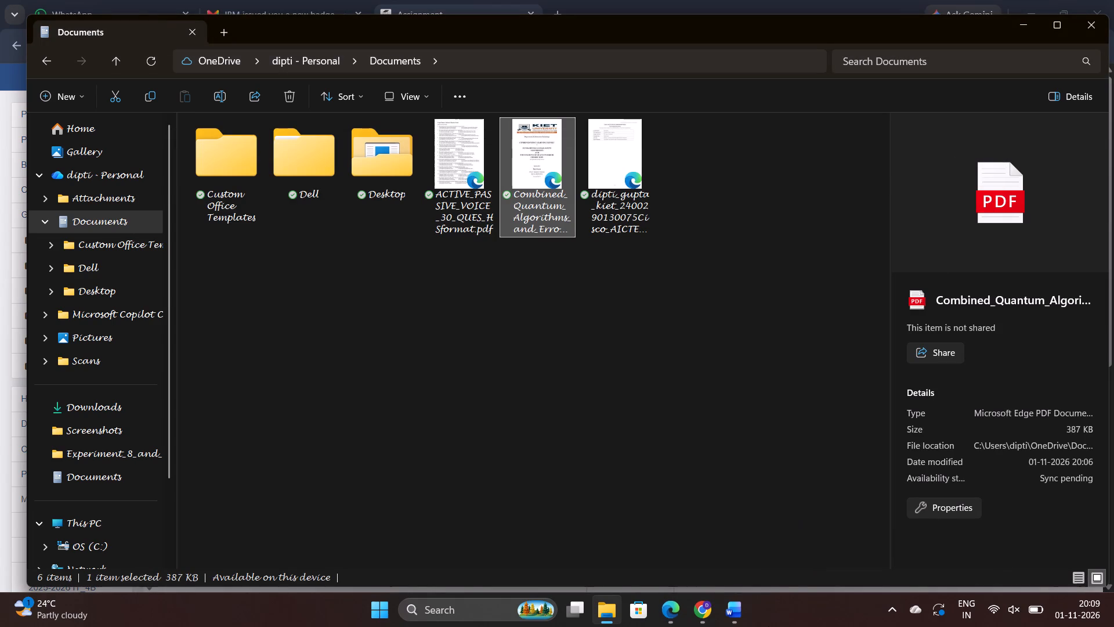
# Switch back to Moodle in Chrome and check the CA2 submission status and submitted file.
pyautogui.click(730, 608)
pyautogui.click(704, 609)
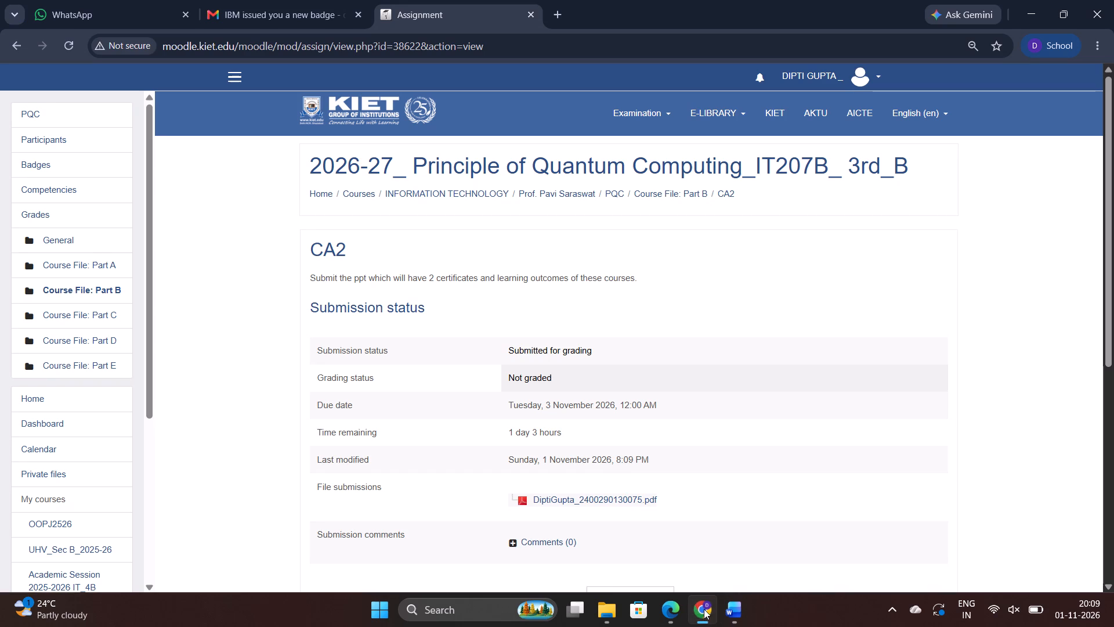
pyautogui.scroll(-2, 624, 471)
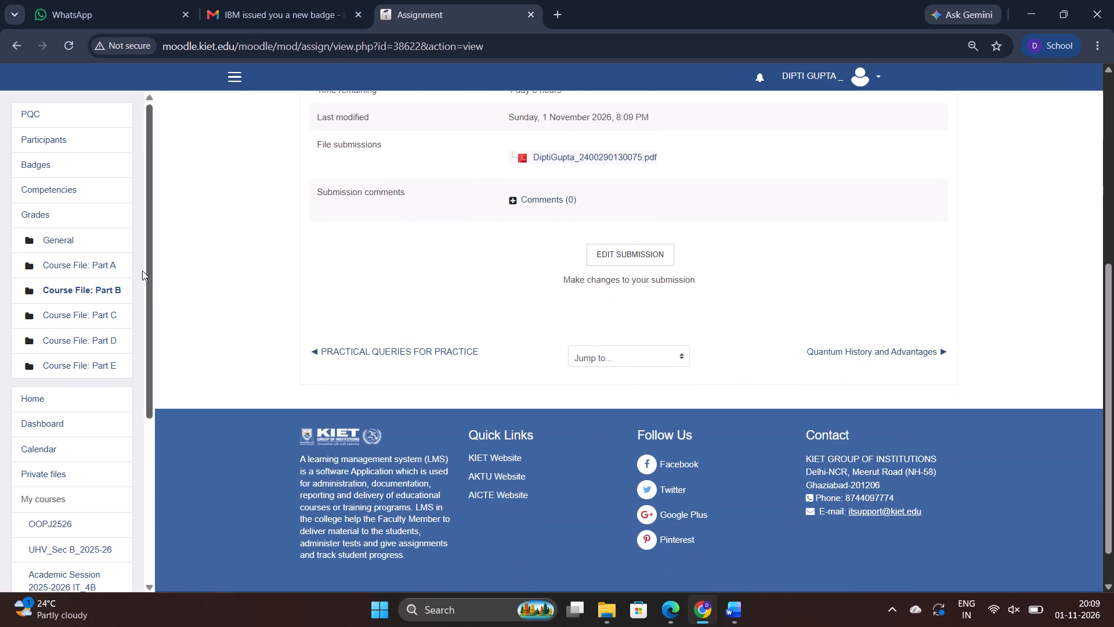
# Go to the course's Part B section and examine the completion marks of its assignments, including CA2.
pyautogui.click(103, 281)
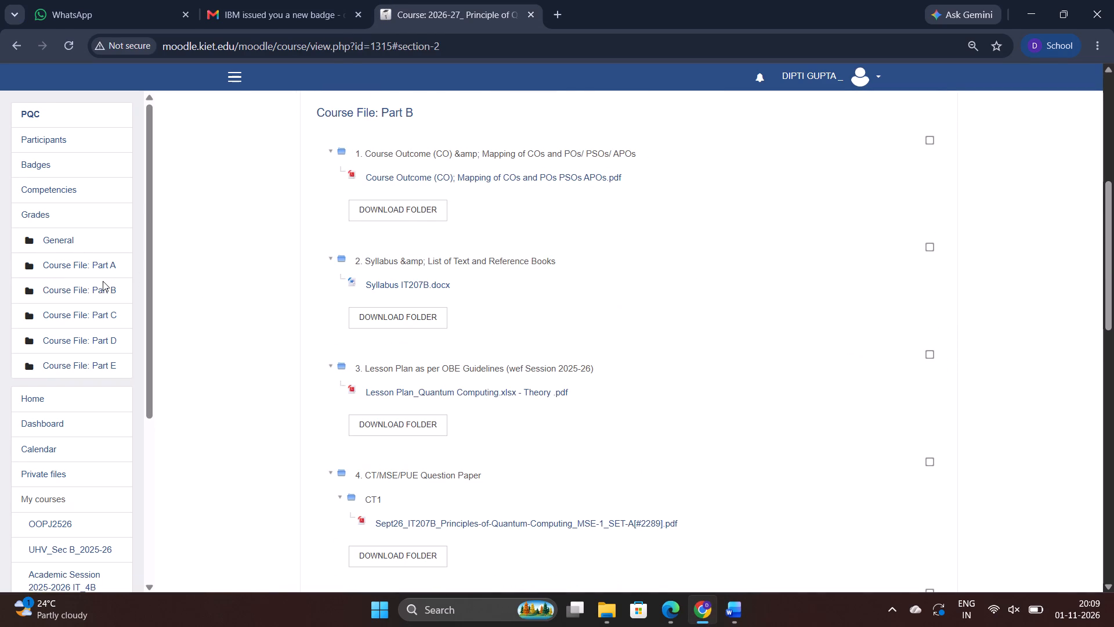
pyautogui.scroll(5, 448, 355)
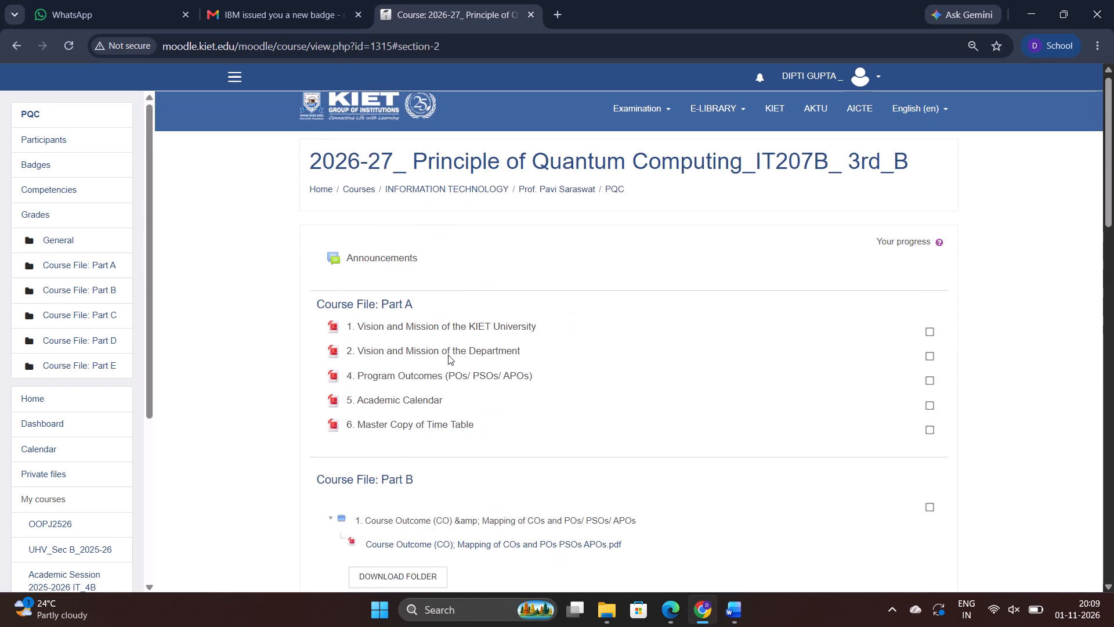
pyautogui.scroll(-4, 448, 355)
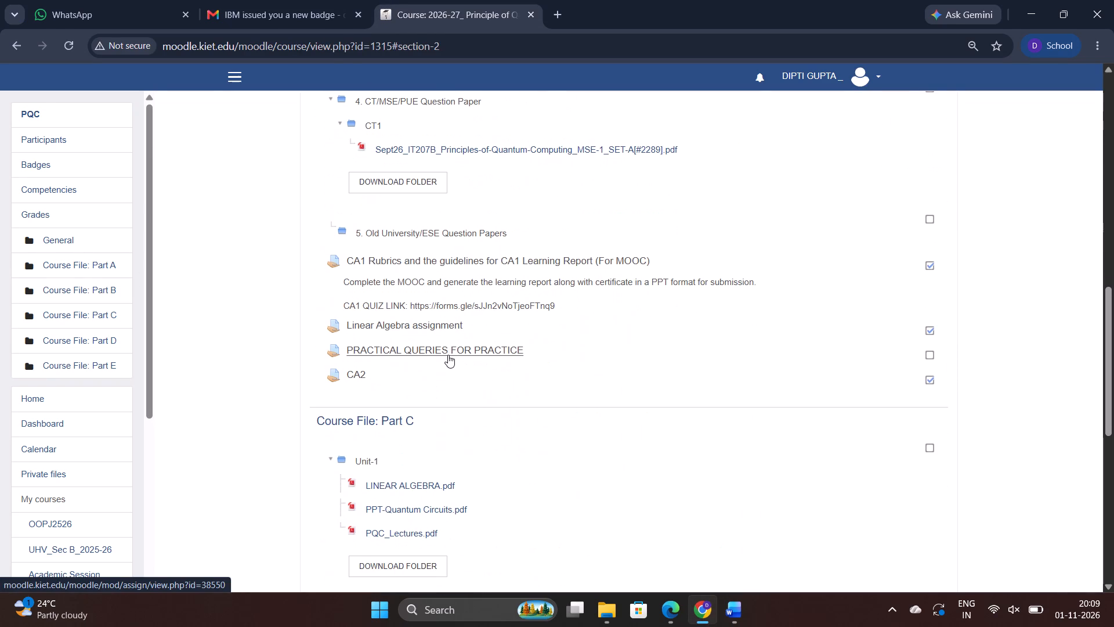